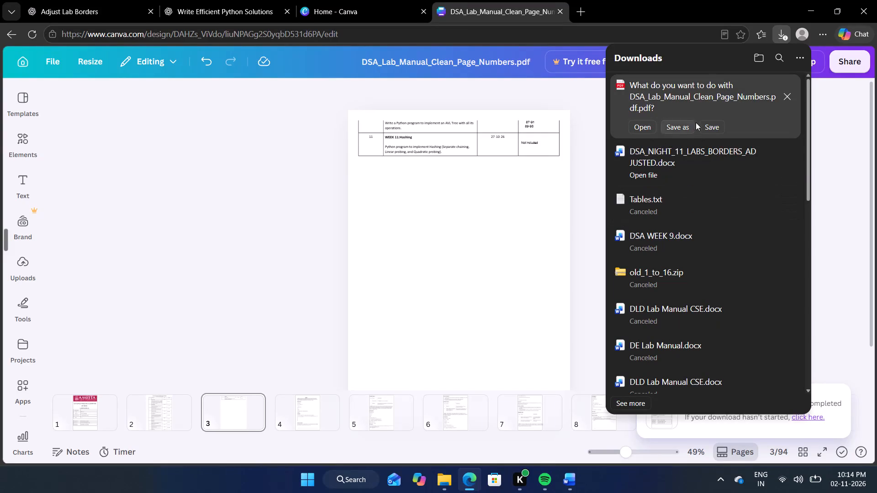
Save the downloaded lab manual PDF in the Downloads folder under the file name today.
right_click(679, 129)
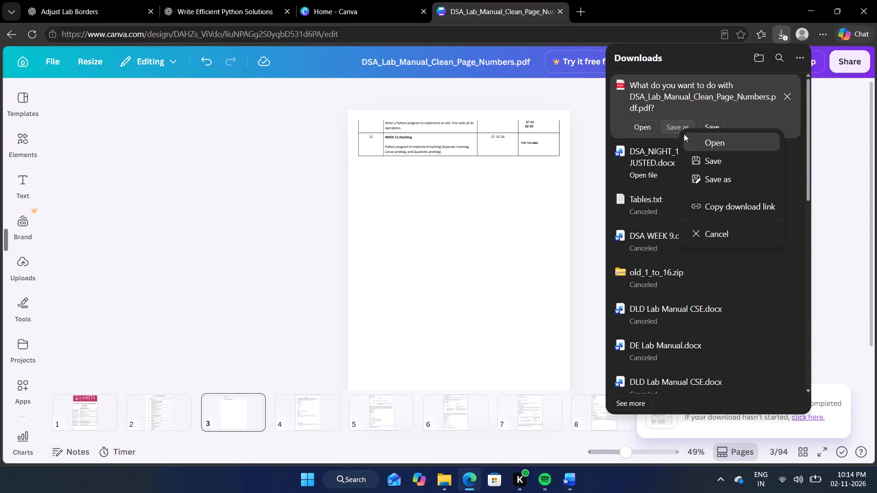
click(710, 182)
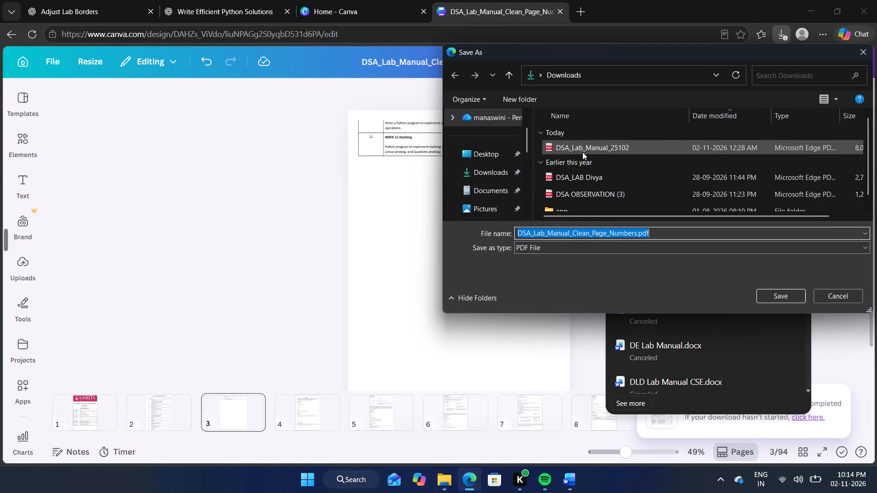
click(484, 171)
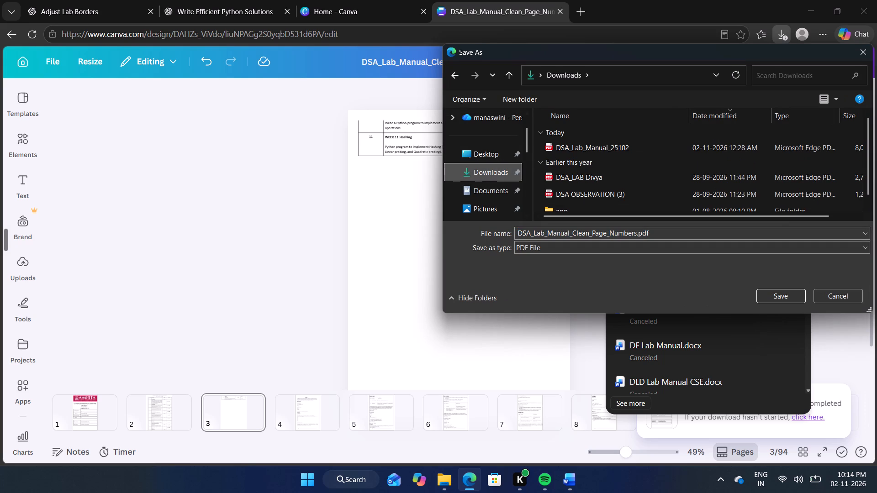
click(698, 228)
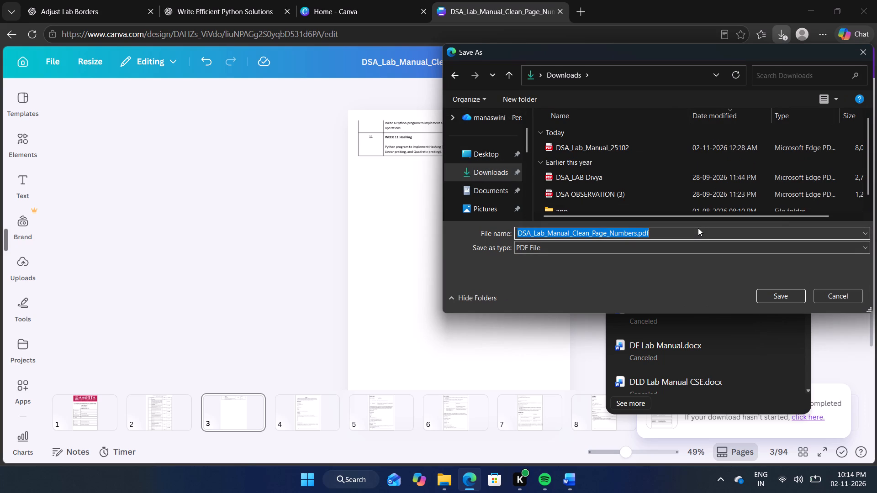
key(BackSpace)
text(to)
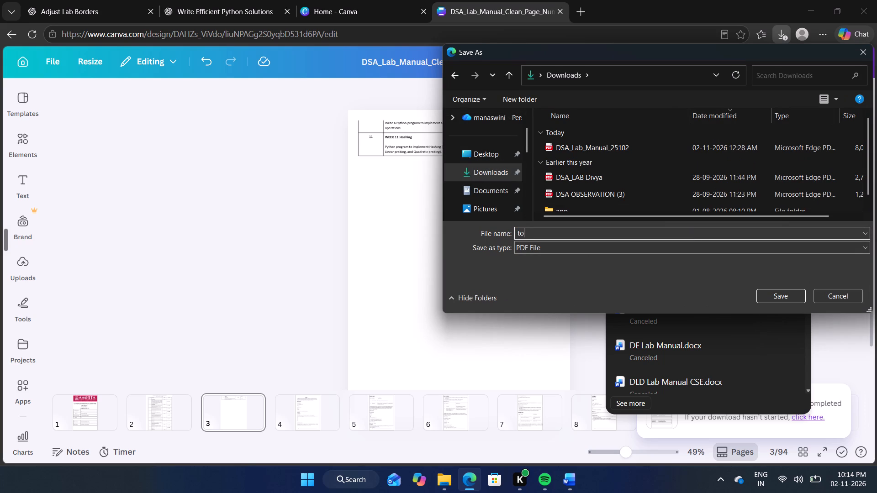
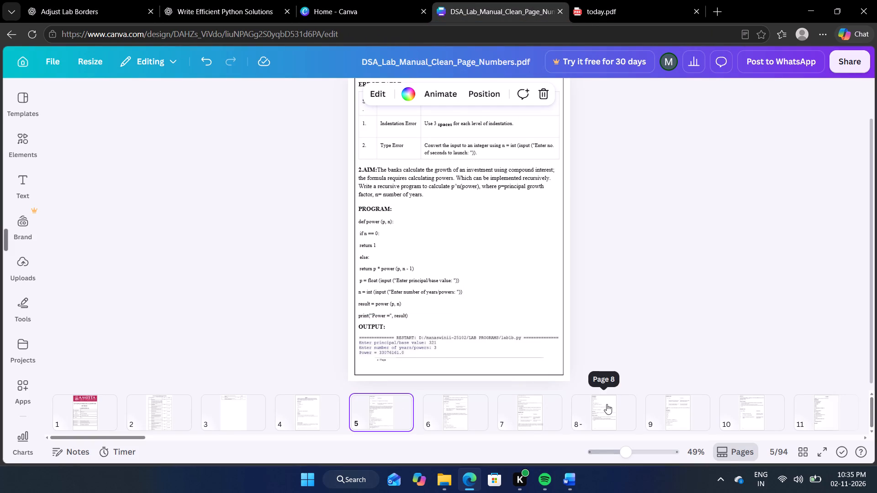
scroll(607, 404, left, 16)
scroll(607, 404, left, 15)
scroll(607, 404, left, 17)
scroll(607, 404, left, 14)
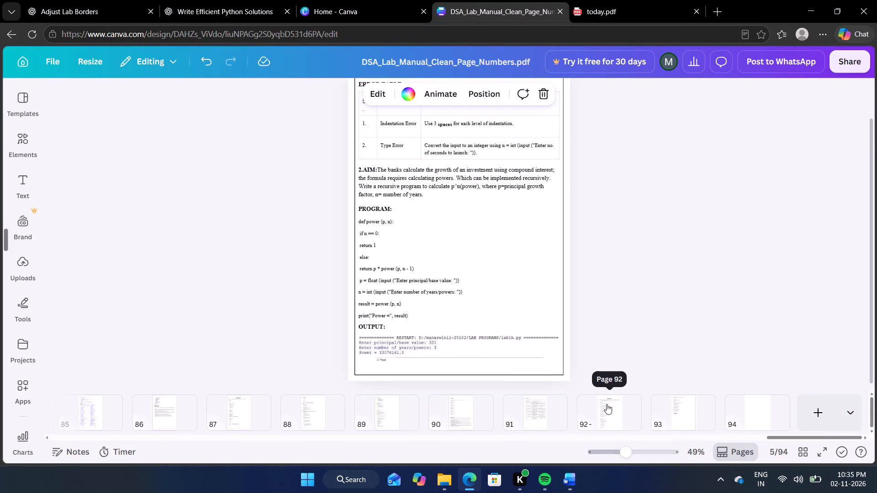
click(677, 428)
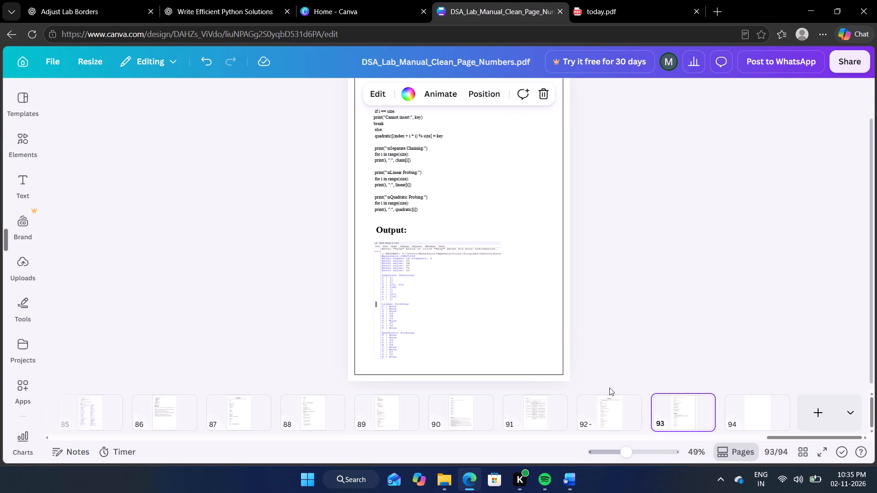
click(743, 404)
scroll(531, 287, down, 1)
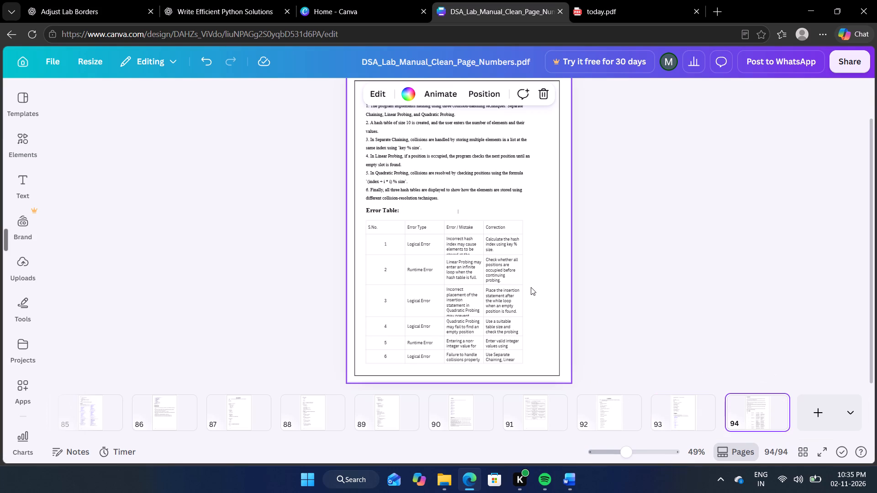
scroll(531, 287, down, 1)
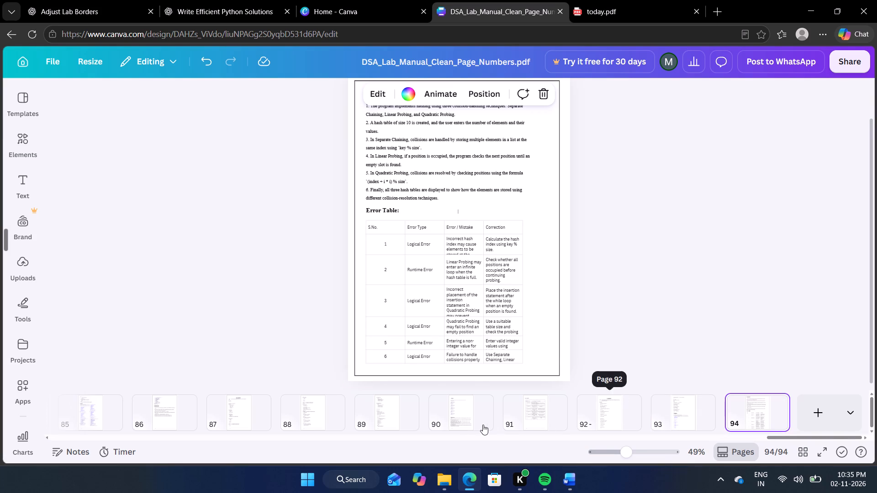
Duplicate the page-number footer label on page 90 and move the copy onto page 92.
click(470, 422)
click(386, 361)
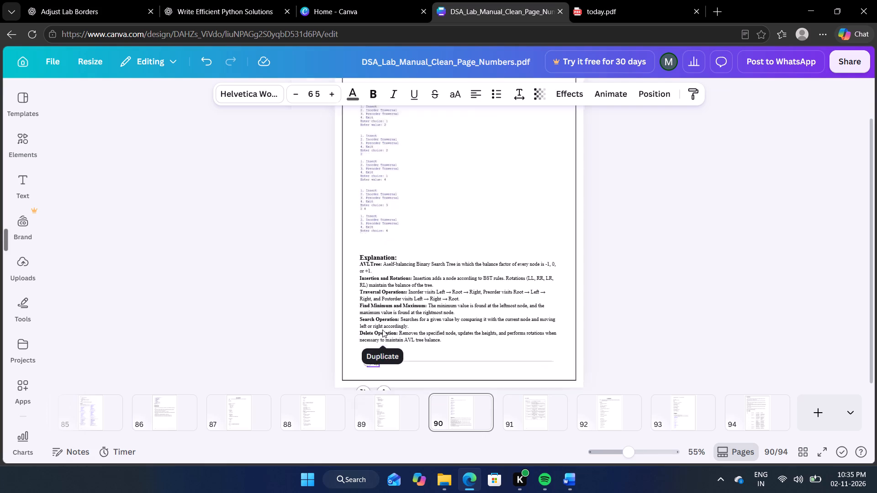
scroll(382, 330, down, 2)
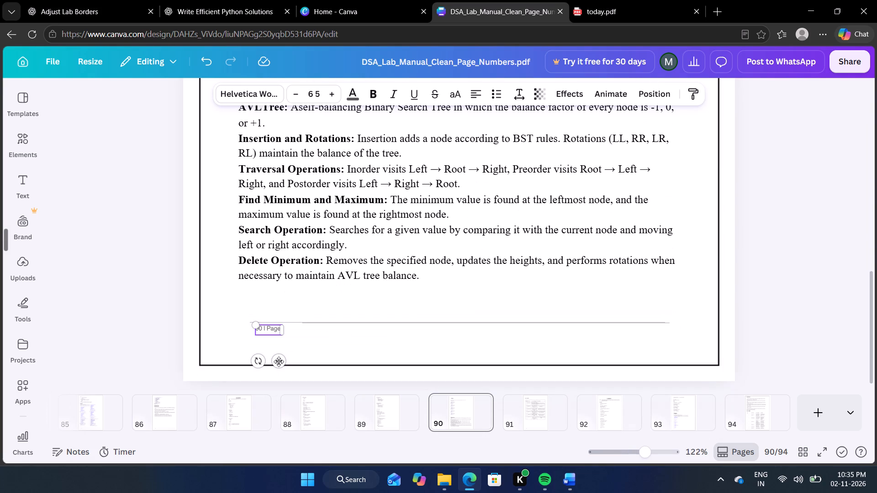
click(271, 300)
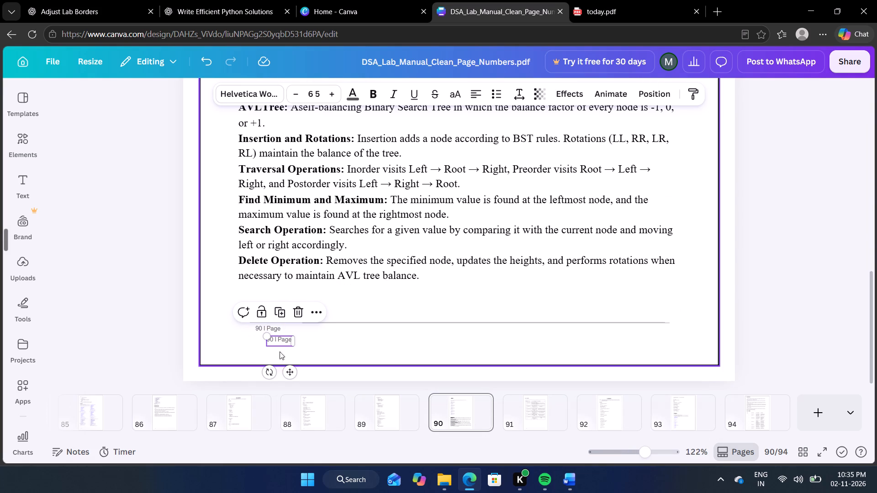
drag(277, 340, 571, 393)
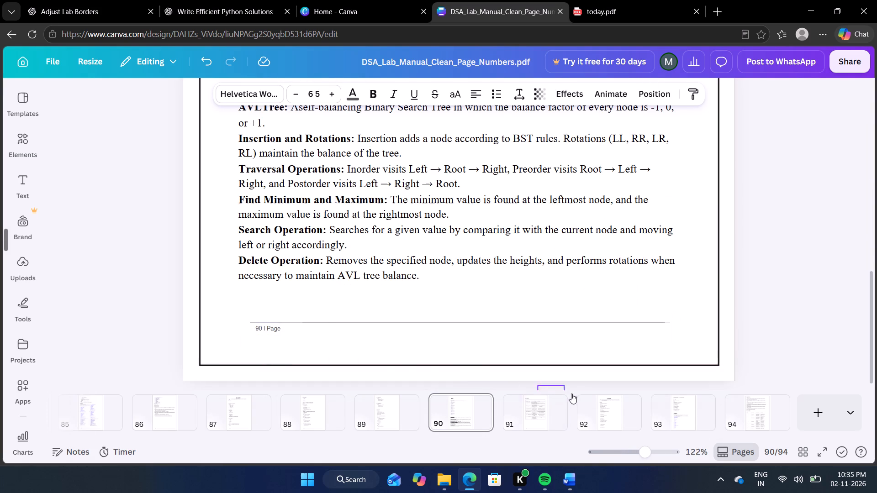
drag(571, 393, 526, 405)
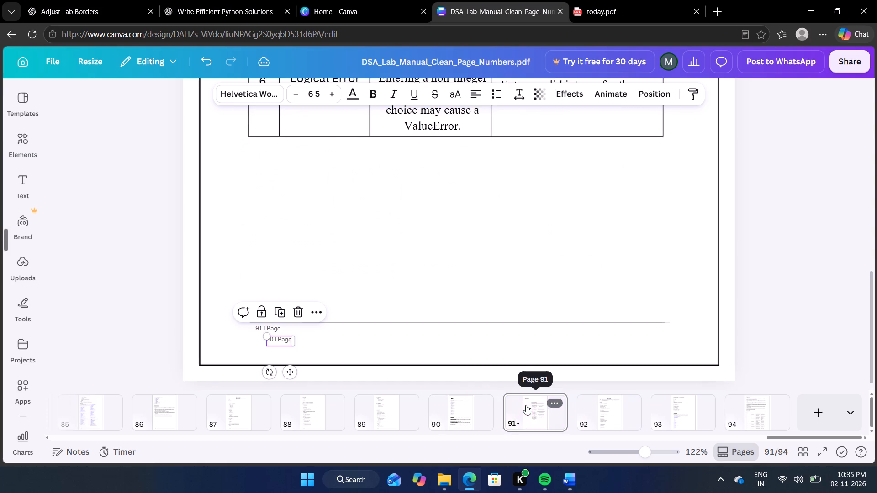
drag(280, 340, 408, 368)
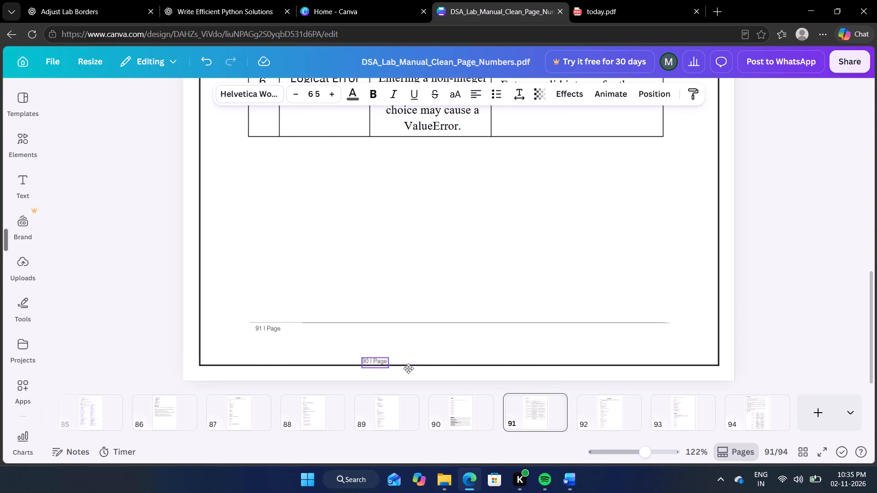
drag(408, 368, 605, 425)
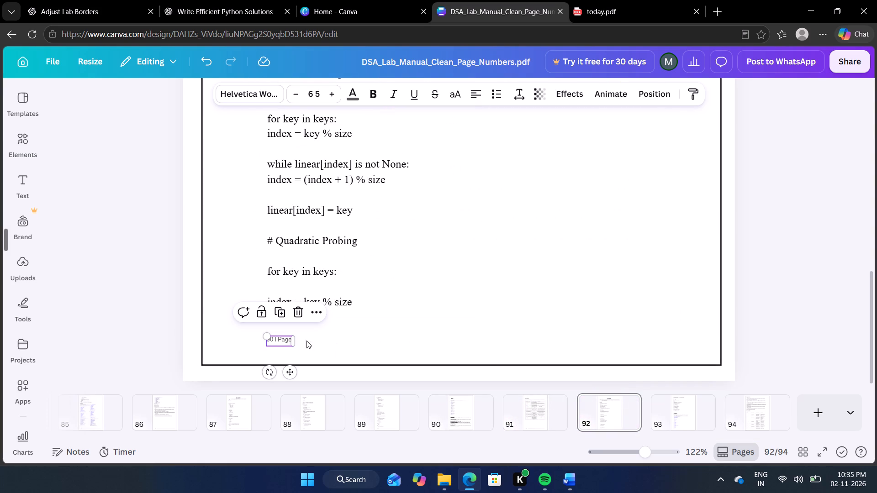
Change the copied footer label on page 92 to read "92 | Page".
right_click(276, 336)
click(264, 347)
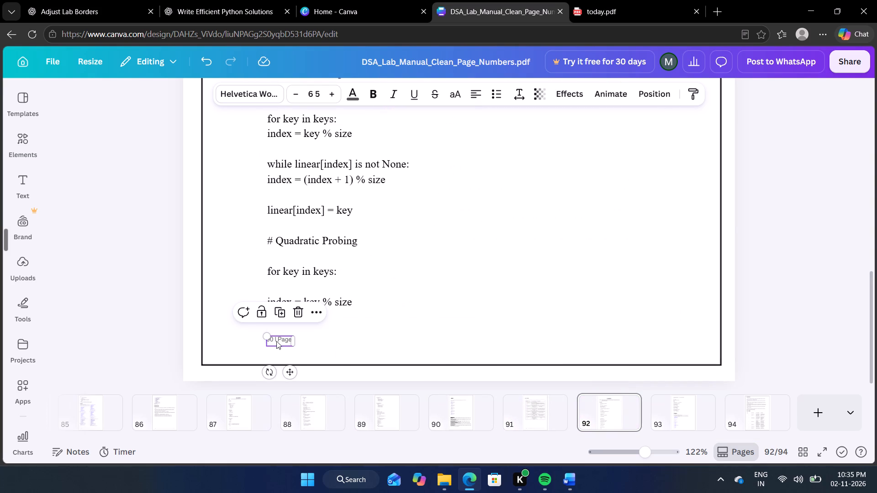
click(277, 341)
click(276, 341)
click(272, 339)
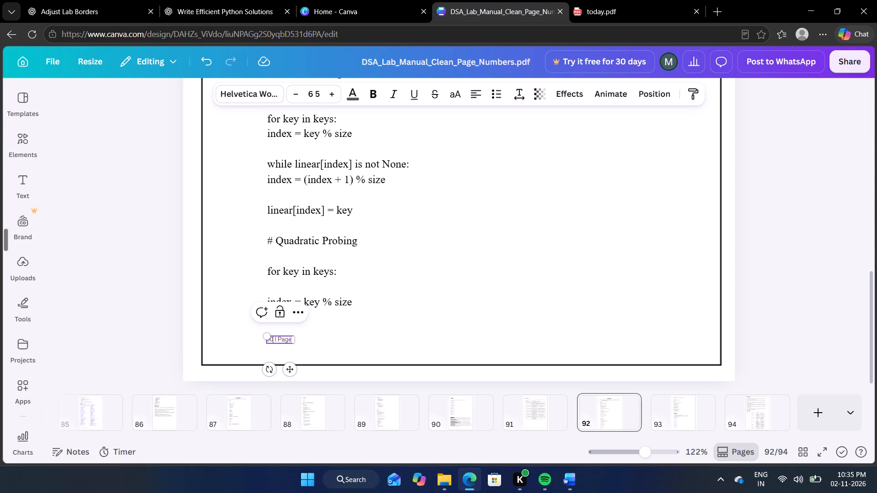
key(BackSpace)
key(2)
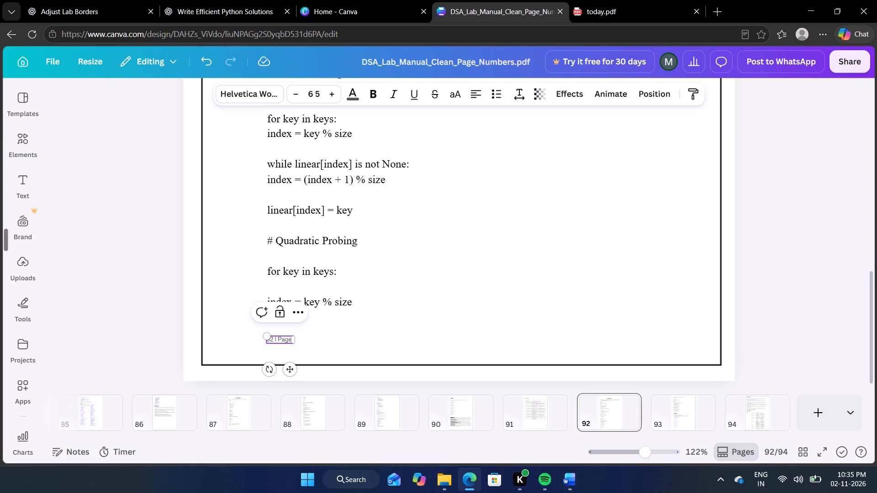
click(367, 324)
Copy the page 92 footer label onto page 93 and change it to read "93 | Page".
click(275, 342)
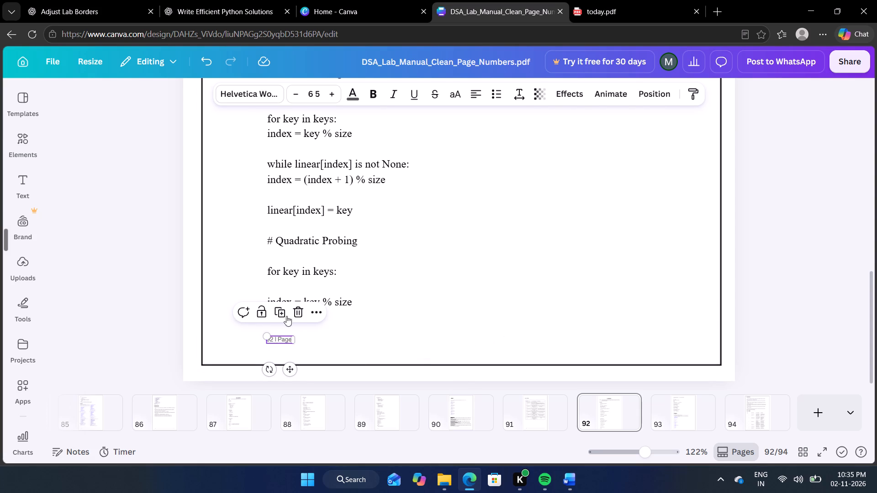
click(286, 313)
drag(288, 351, 650, 395)
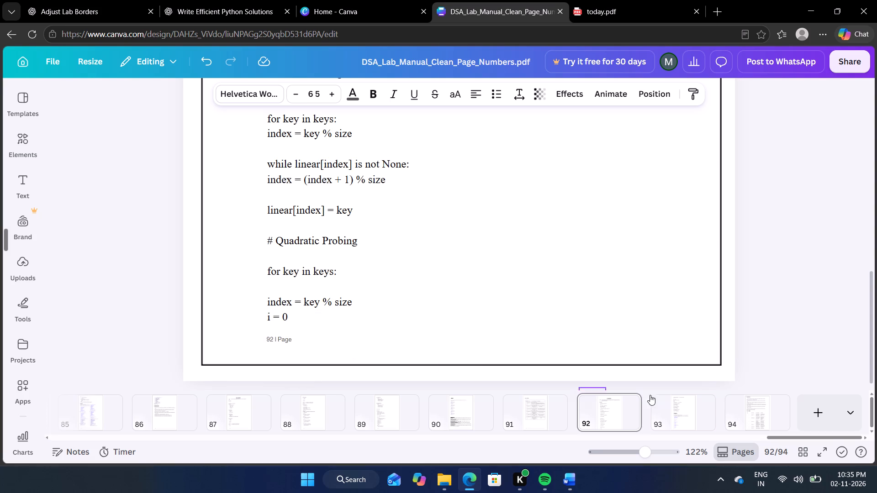
drag(650, 395, 663, 401)
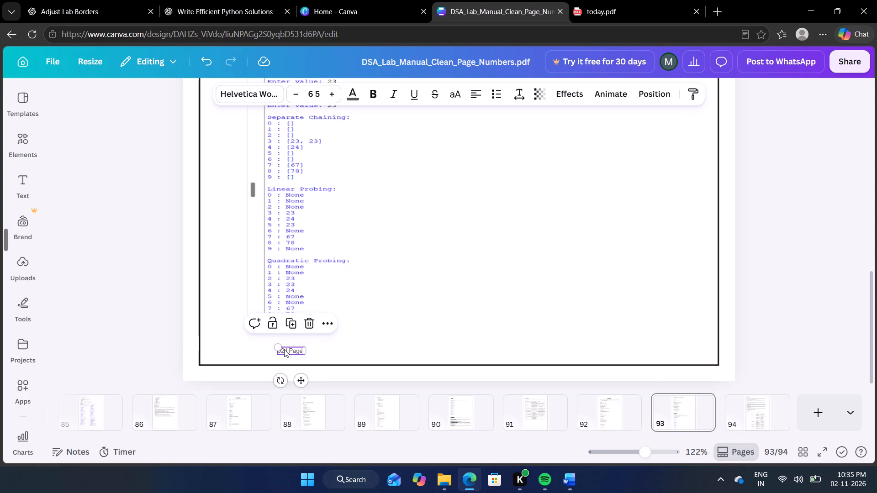
click(284, 349)
click(282, 350)
key(Right)
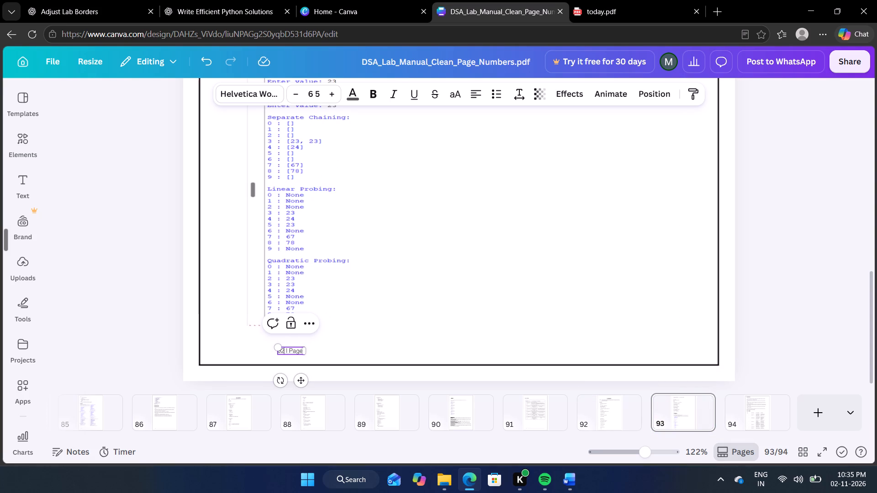
key(BackSpace)
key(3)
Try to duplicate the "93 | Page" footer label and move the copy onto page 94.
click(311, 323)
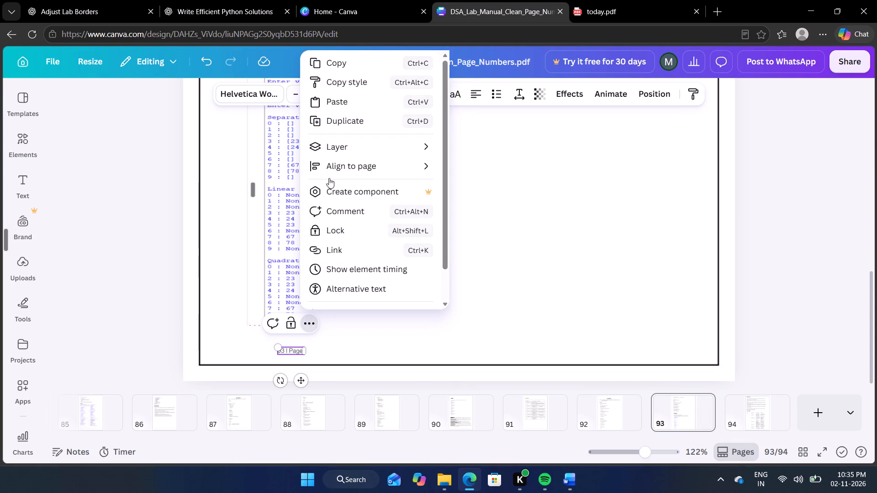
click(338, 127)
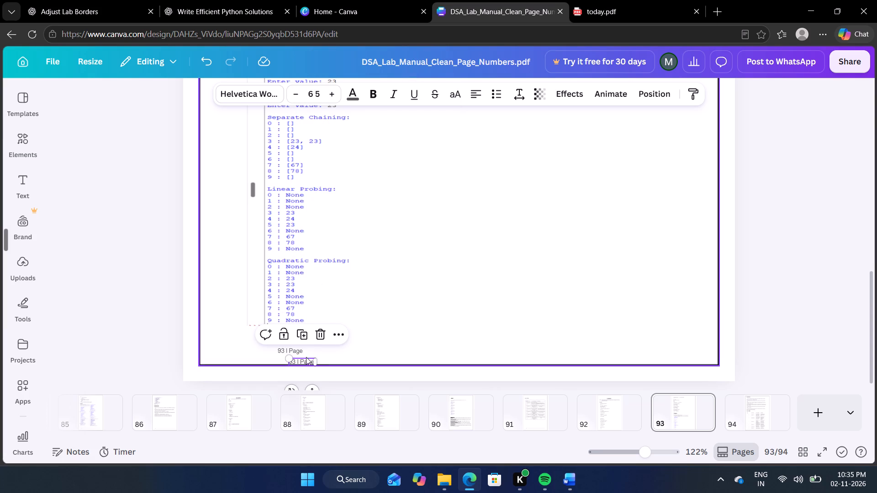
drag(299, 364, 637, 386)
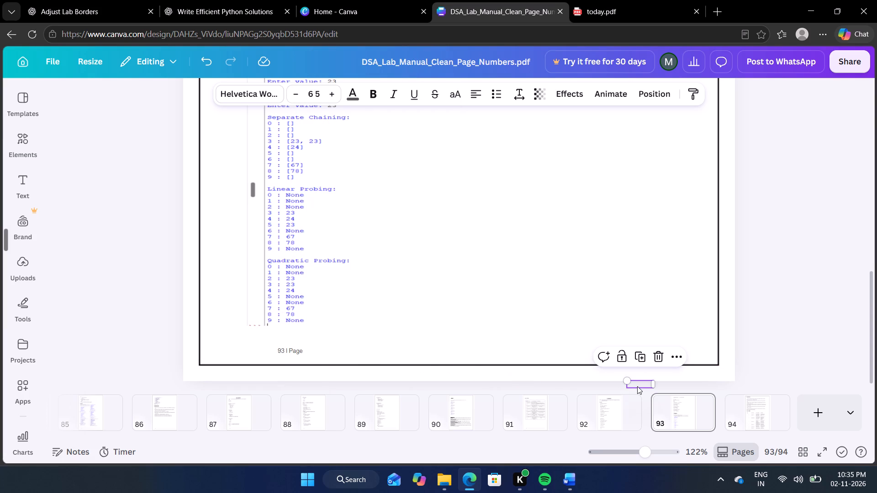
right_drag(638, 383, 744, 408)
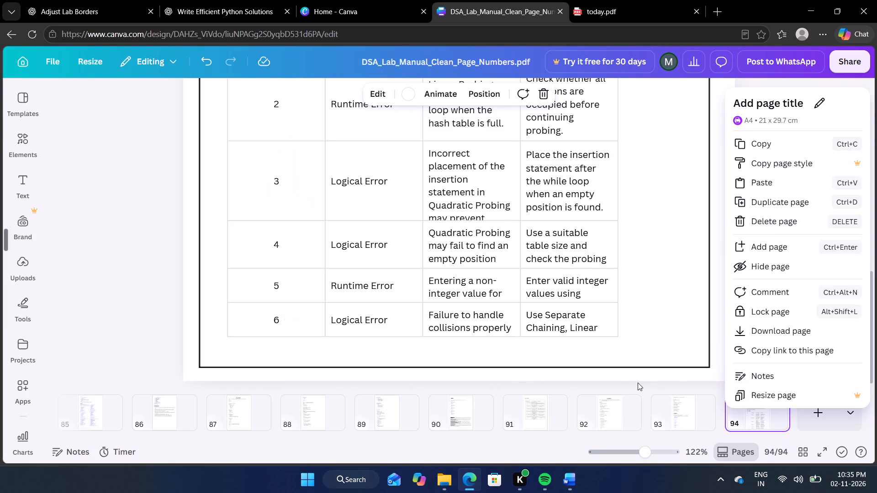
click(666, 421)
Duplicate the page 93 footer label and move the copy onto page 94, just below the error table.
click(684, 418)
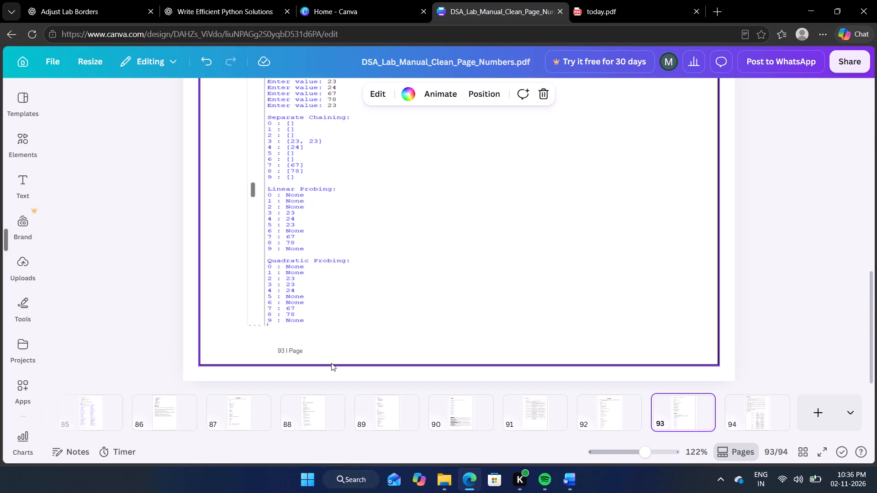
click(294, 350)
click(287, 327)
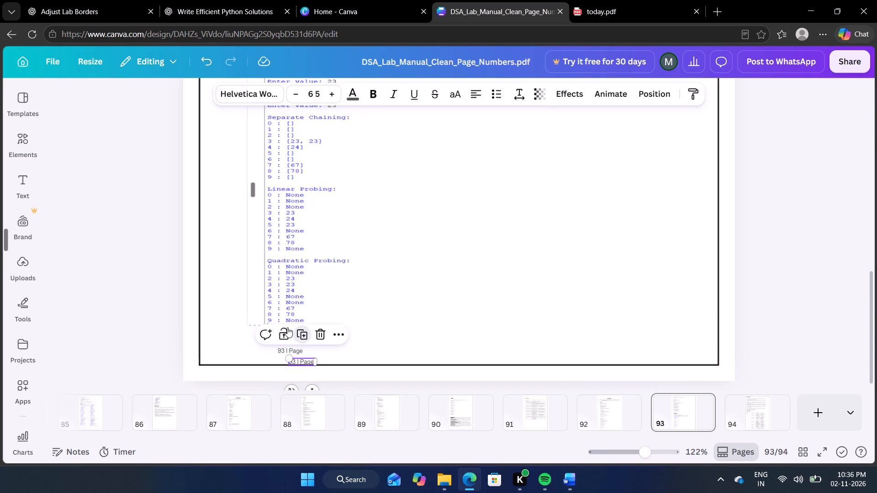
drag(302, 362, 689, 418)
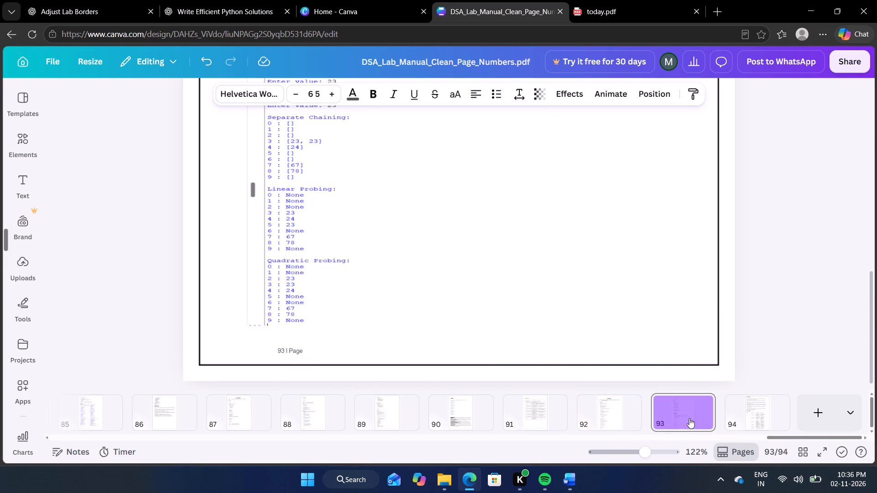
drag(689, 418, 729, 417)
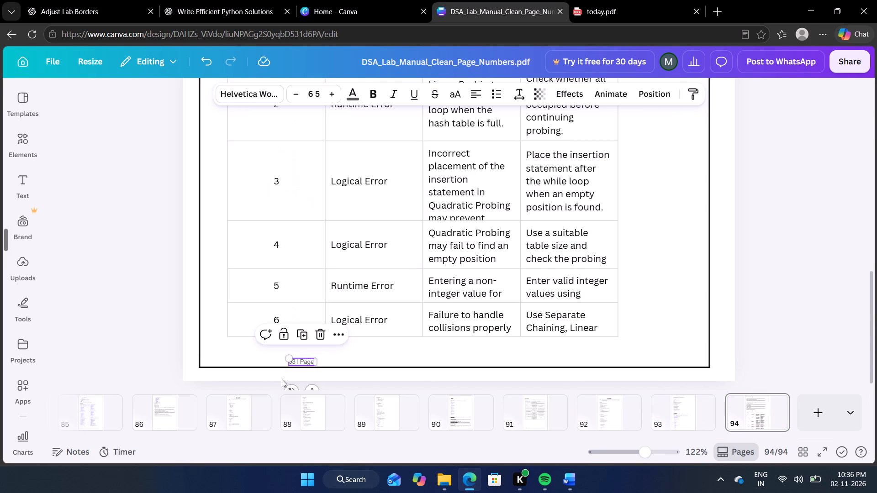
drag(297, 362, 290, 357)
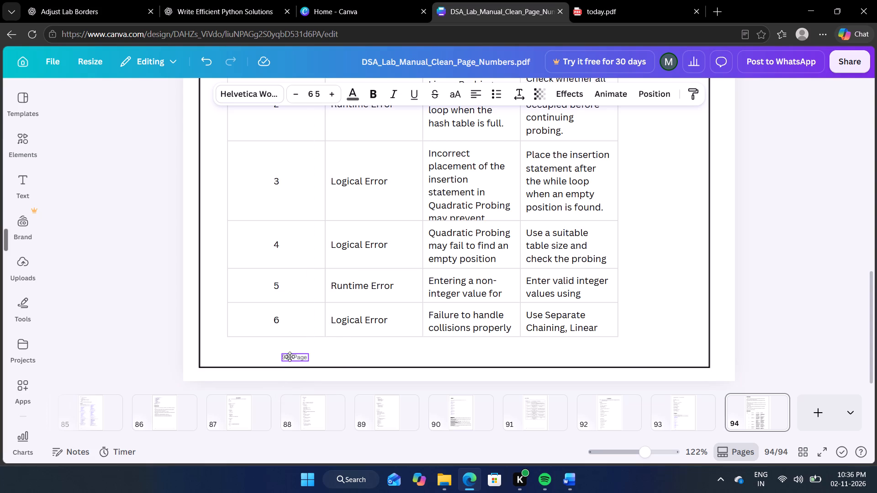
drag(290, 357, 288, 357)
Change the copied footer label on page 94 to read "94 | Page".
click(282, 357)
click(286, 357)
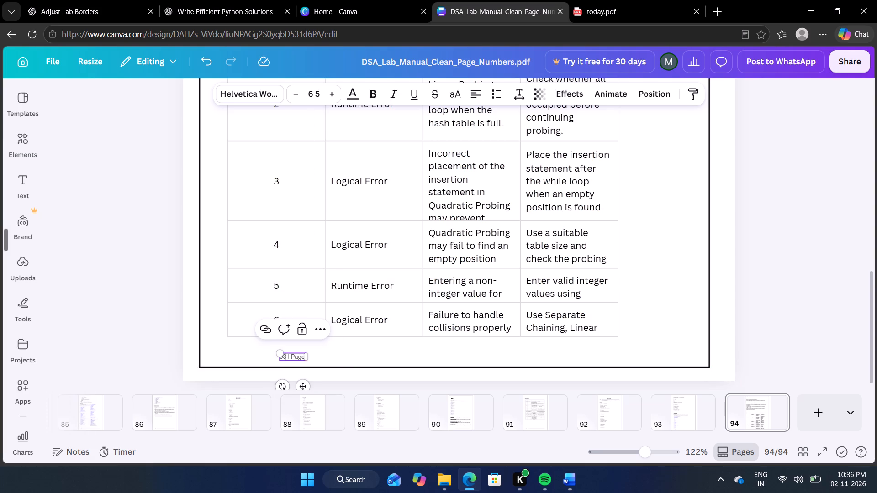
key(BackSpace)
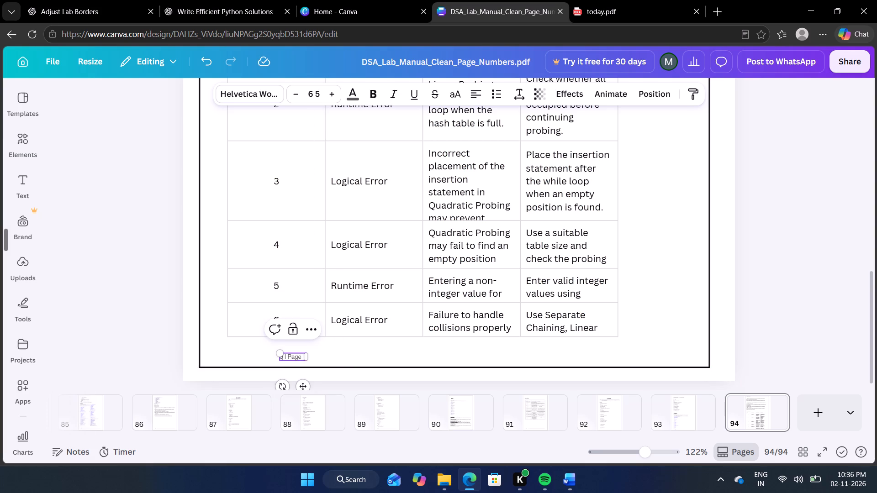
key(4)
click(350, 356)
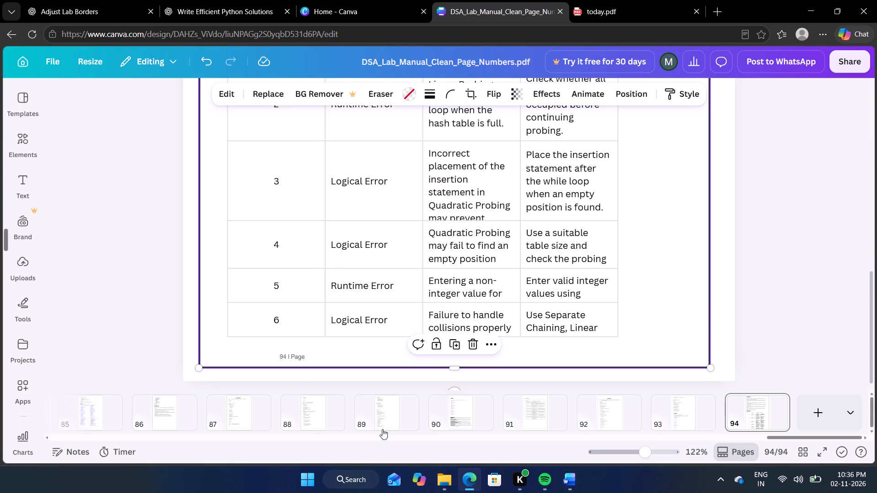
Shift the page-number footer labels on pages 94, 93 and 92 closer to each page's left border.
drag(292, 359, 240, 360)
click(680, 422)
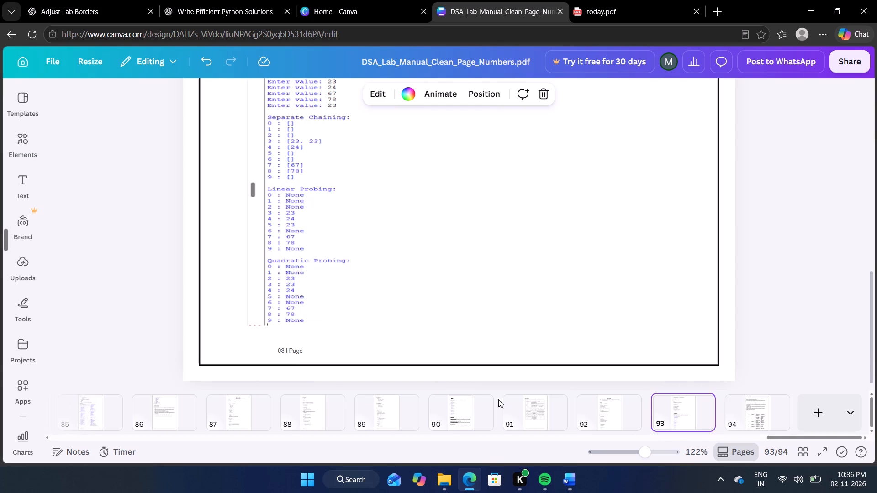
drag(286, 350, 253, 348)
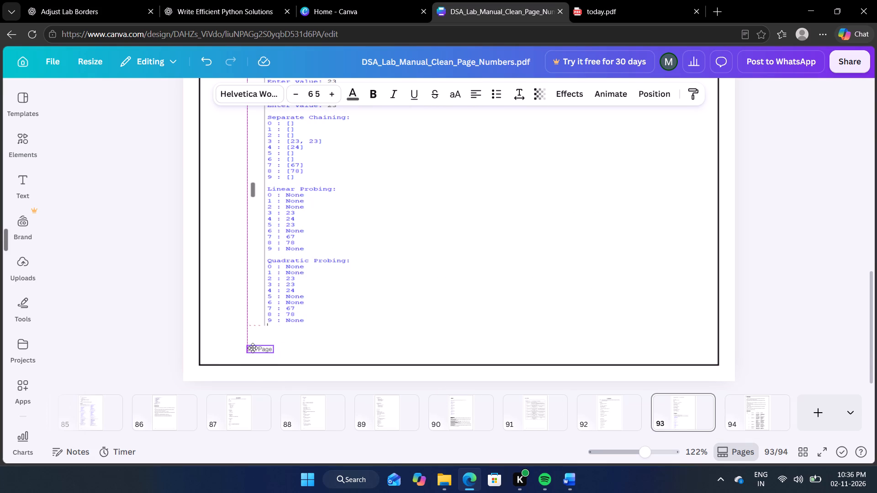
drag(253, 348, 255, 349)
click(624, 410)
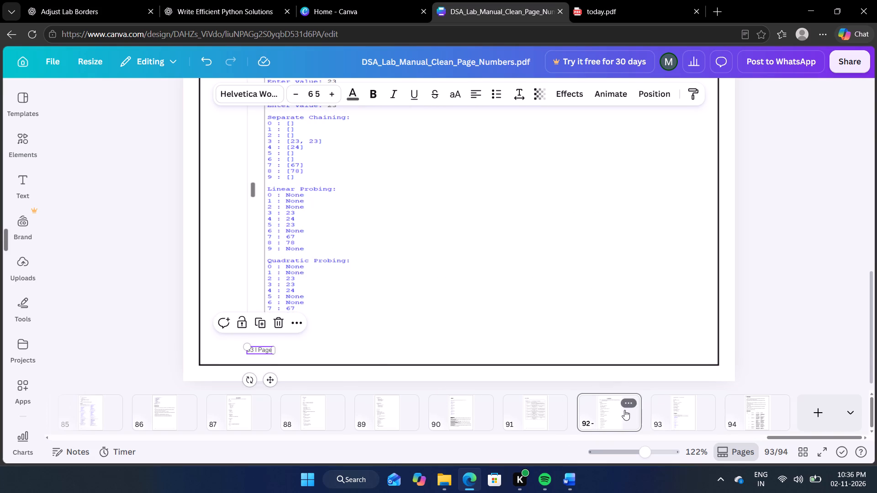
drag(272, 336, 263, 339)
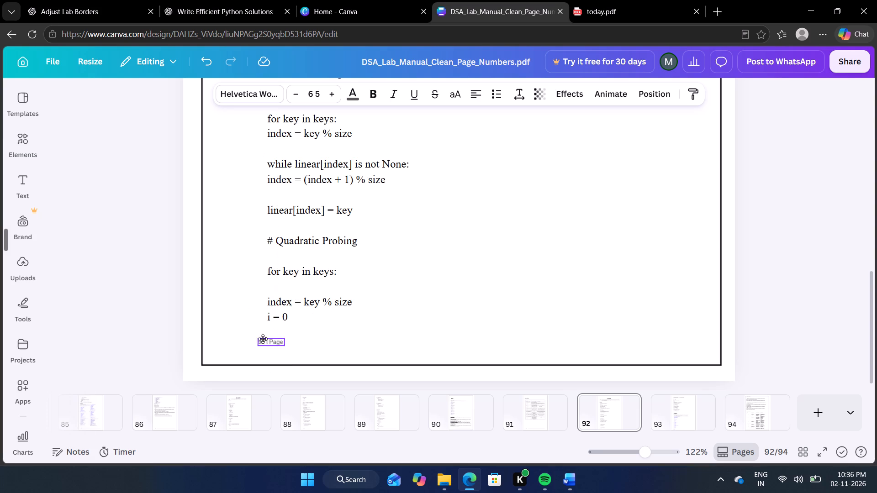
drag(263, 339, 255, 338)
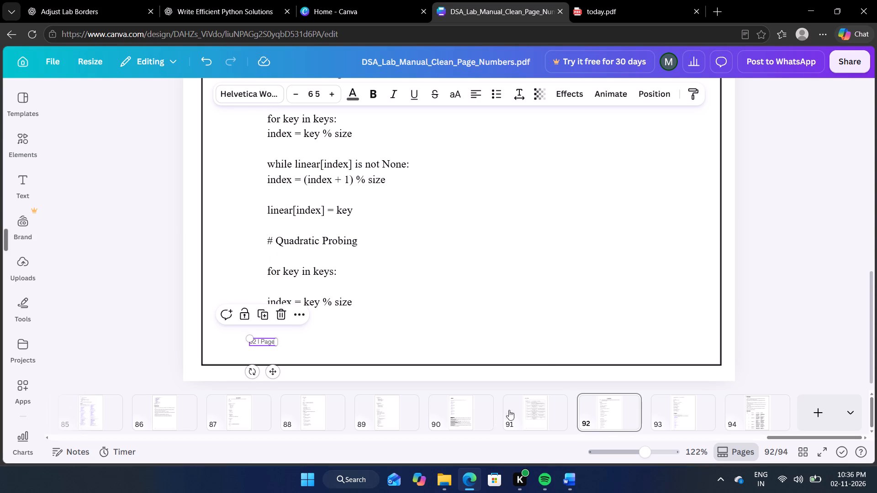
Duplicate the footer line from page 91 onto page 92 and position it just right of the "92 | Page" label.
click(534, 413)
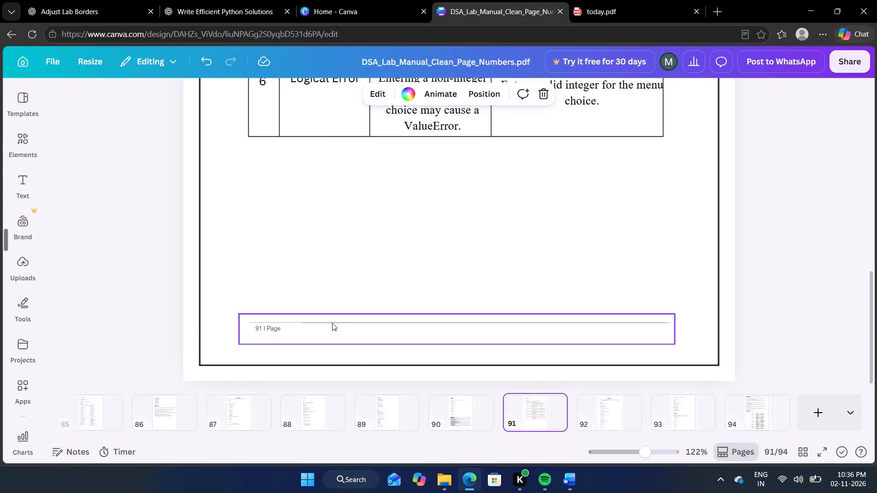
click(349, 326)
click(454, 285)
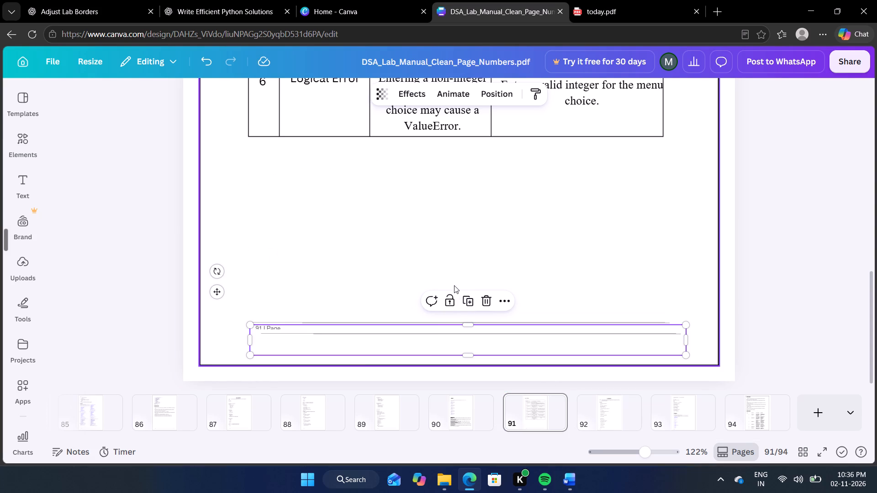
drag(438, 341, 597, 441)
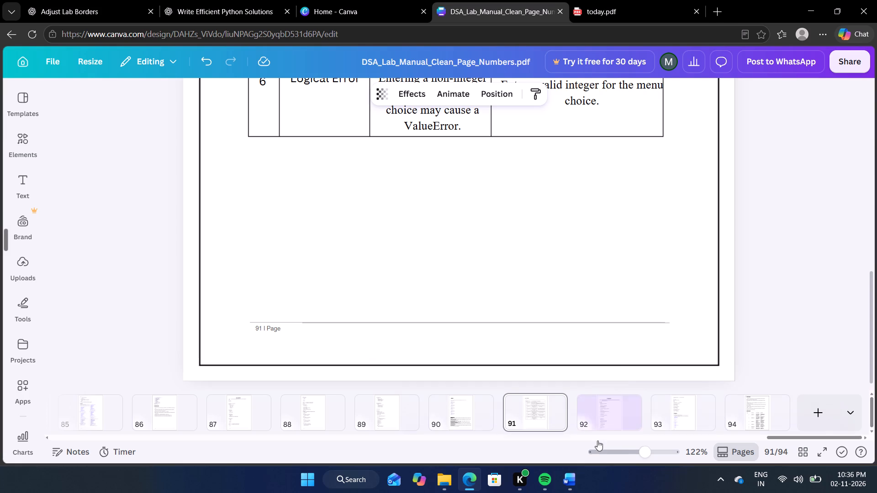
drag(597, 441, 600, 427)
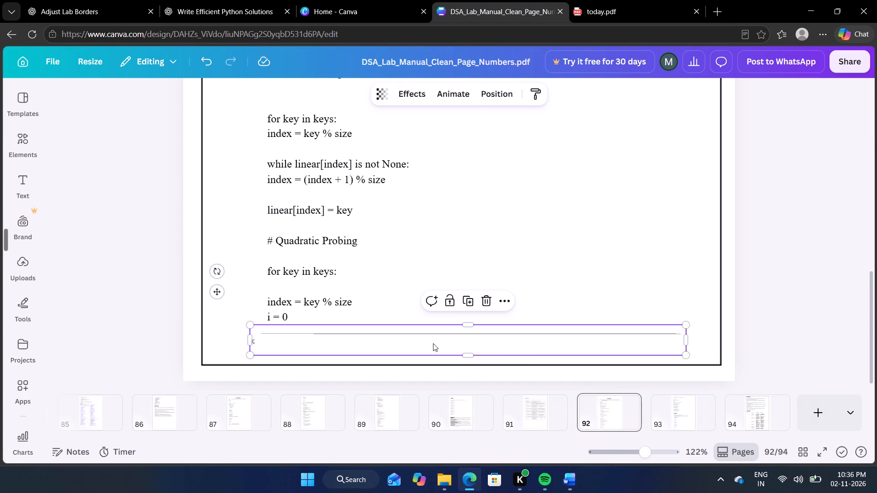
drag(495, 340, 520, 339)
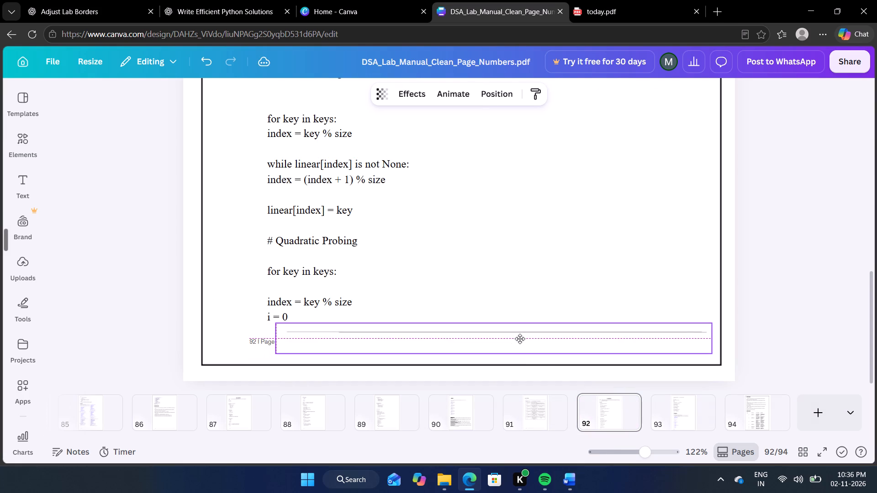
drag(520, 339, 525, 340)
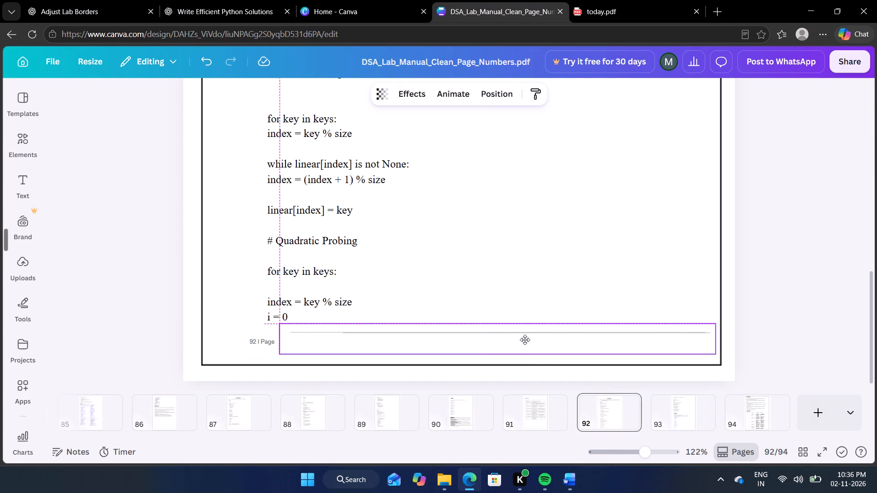
drag(525, 340, 518, 342)
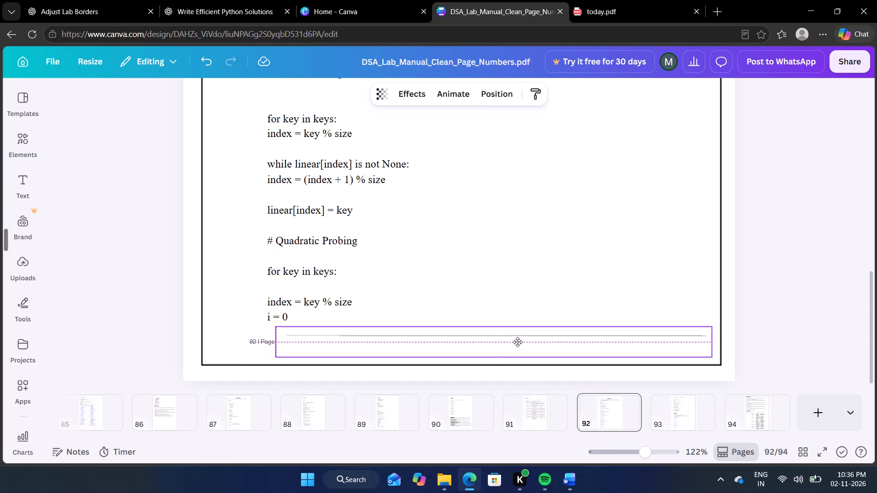
drag(518, 342, 518, 341)
click(264, 338)
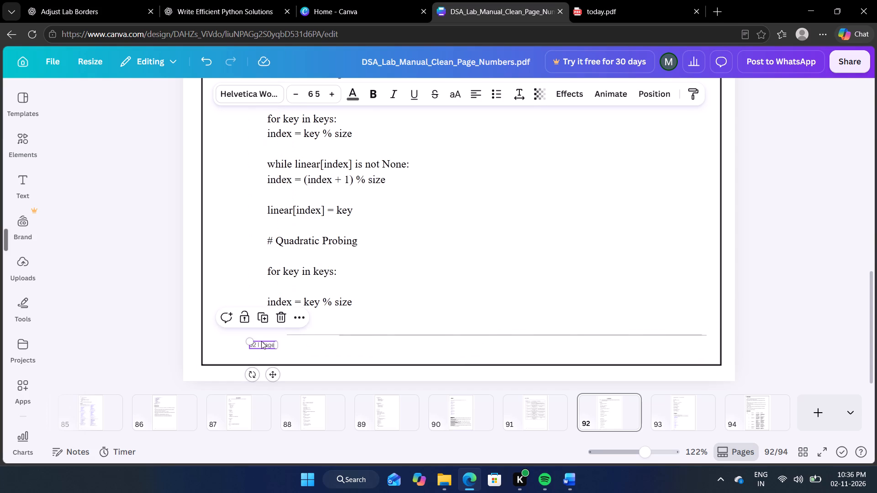
click(323, 340)
click(411, 285)
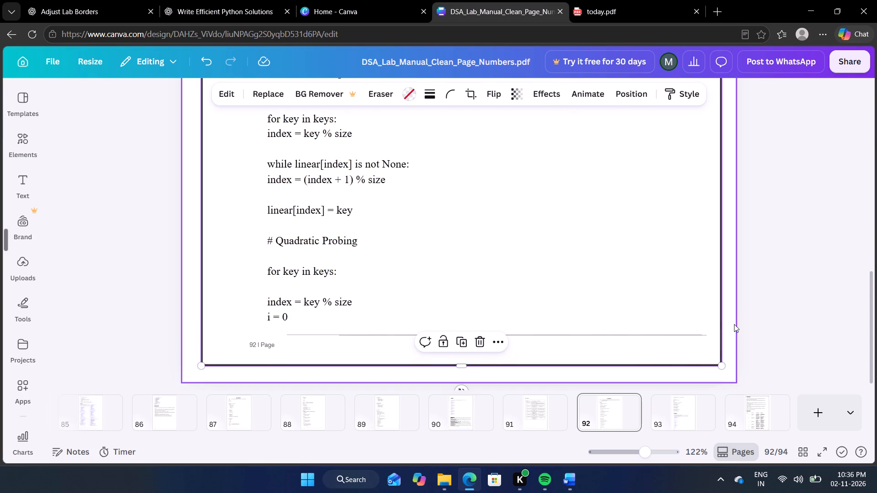
Duplicate the page 92 footer line onto page 93 and position it just right of the "93 | Page" label.
click(627, 356)
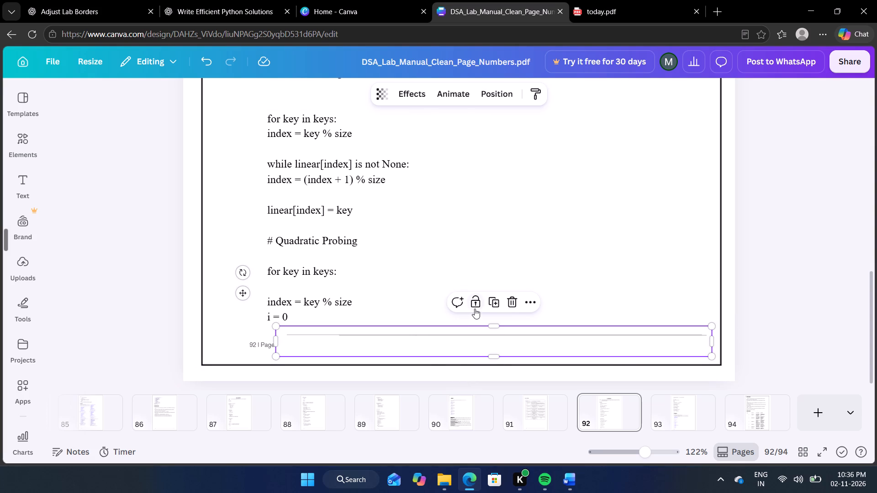
click(502, 305)
click(502, 305)
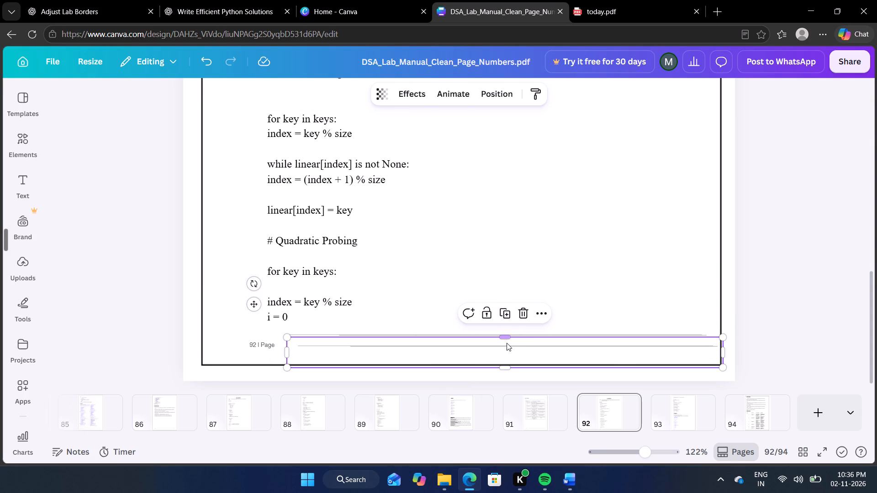
drag(507, 343, 677, 414)
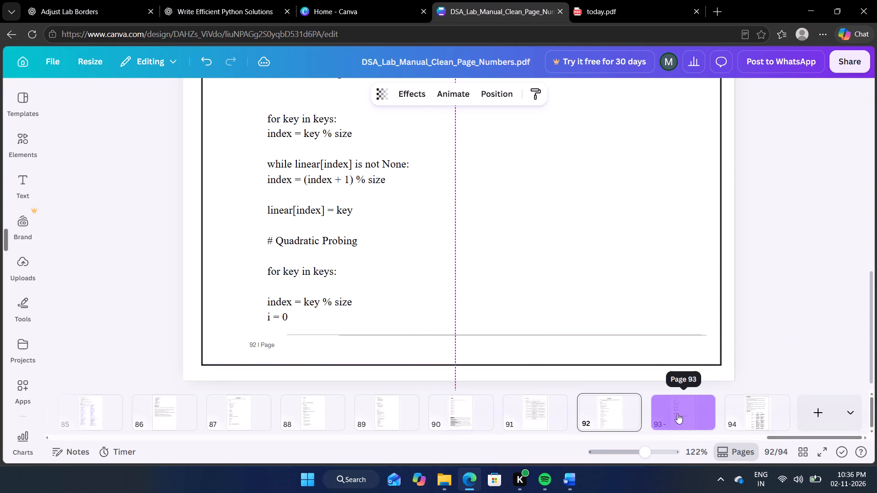
drag(677, 414, 678, 413)
right_drag(485, 348, 461, 344)
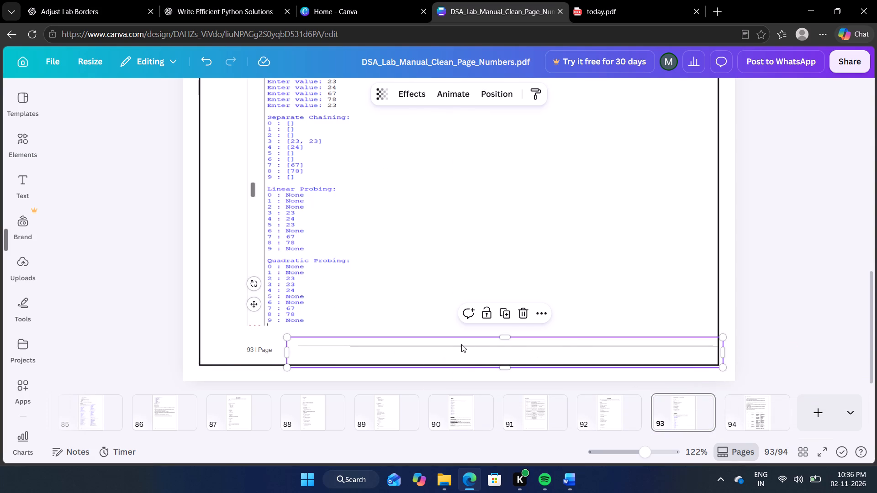
right_drag(461, 344, 457, 343)
click(429, 281)
drag(438, 351, 409, 351)
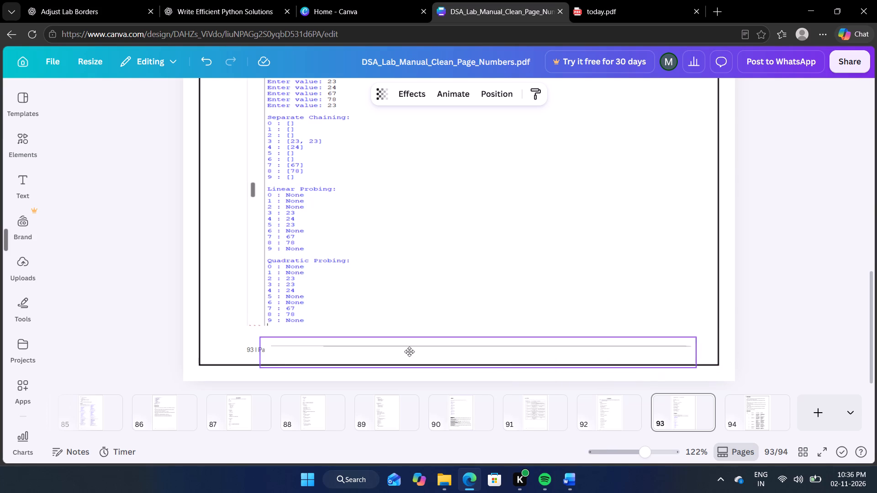
drag(409, 351, 423, 348)
Duplicate the page 93 footer line and move the copy onto page 94.
click(494, 309)
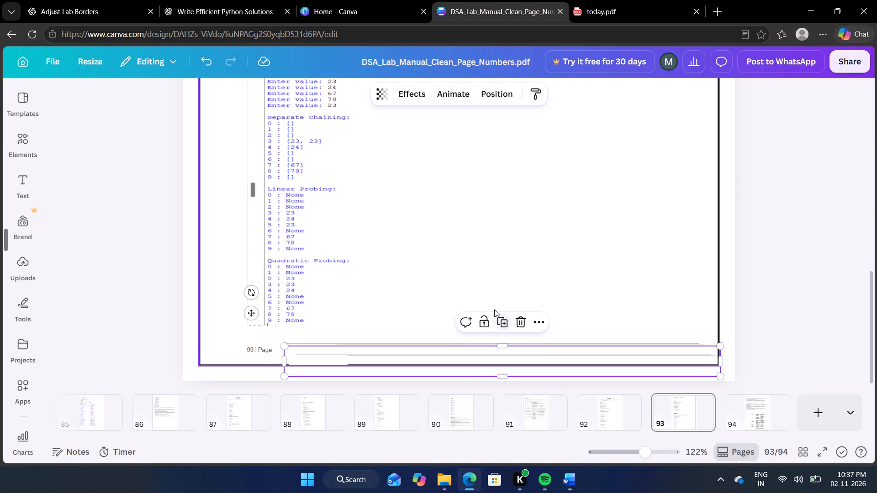
drag(488, 356, 740, 400)
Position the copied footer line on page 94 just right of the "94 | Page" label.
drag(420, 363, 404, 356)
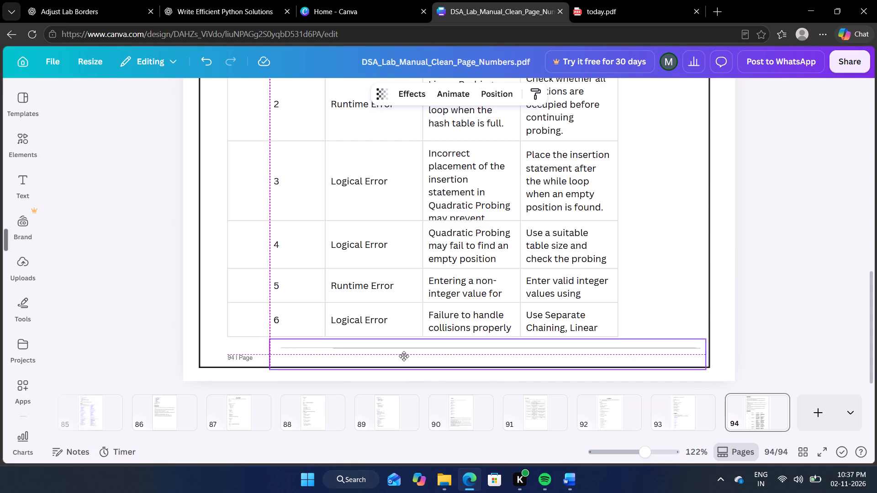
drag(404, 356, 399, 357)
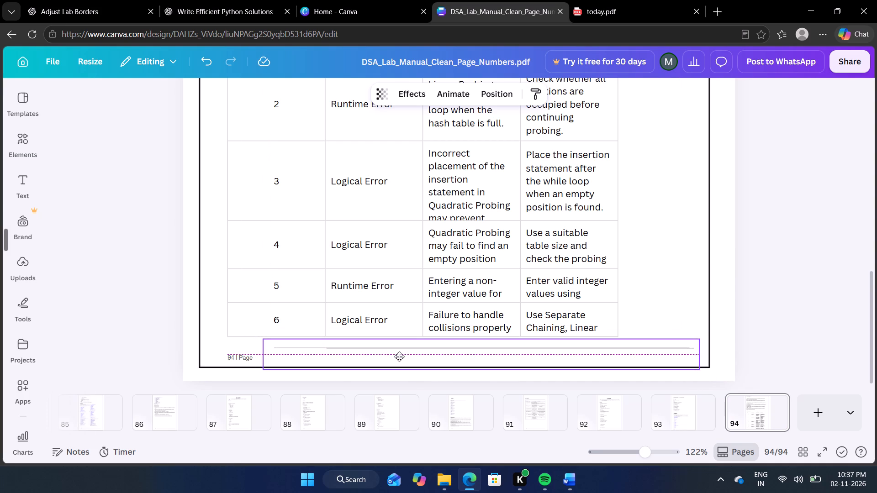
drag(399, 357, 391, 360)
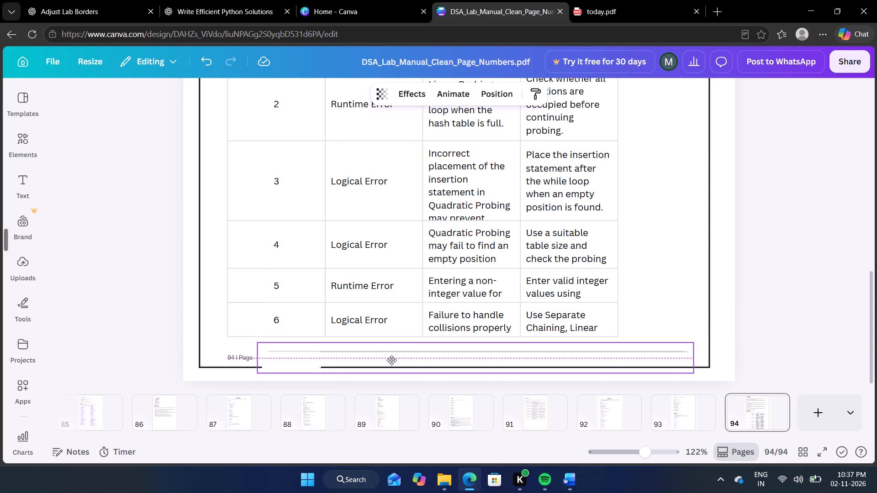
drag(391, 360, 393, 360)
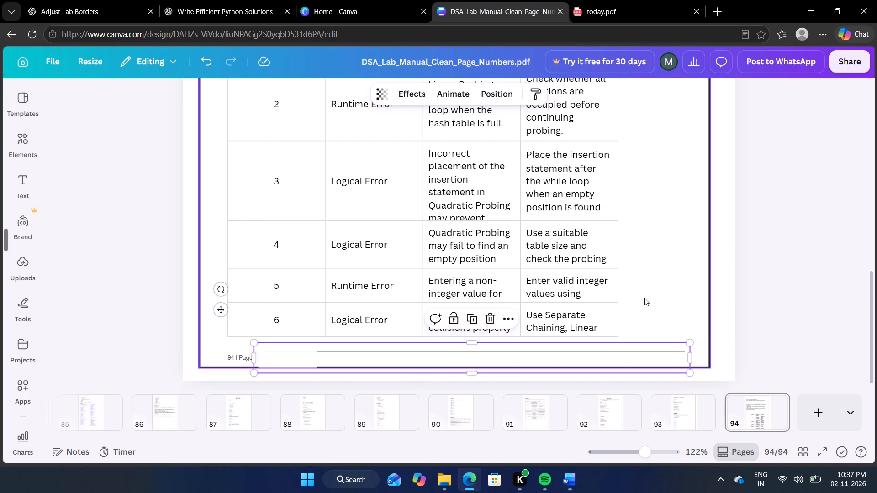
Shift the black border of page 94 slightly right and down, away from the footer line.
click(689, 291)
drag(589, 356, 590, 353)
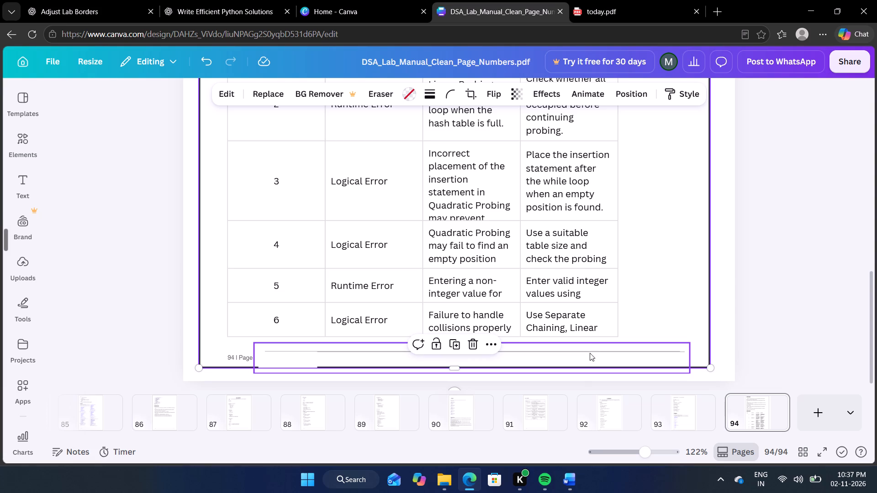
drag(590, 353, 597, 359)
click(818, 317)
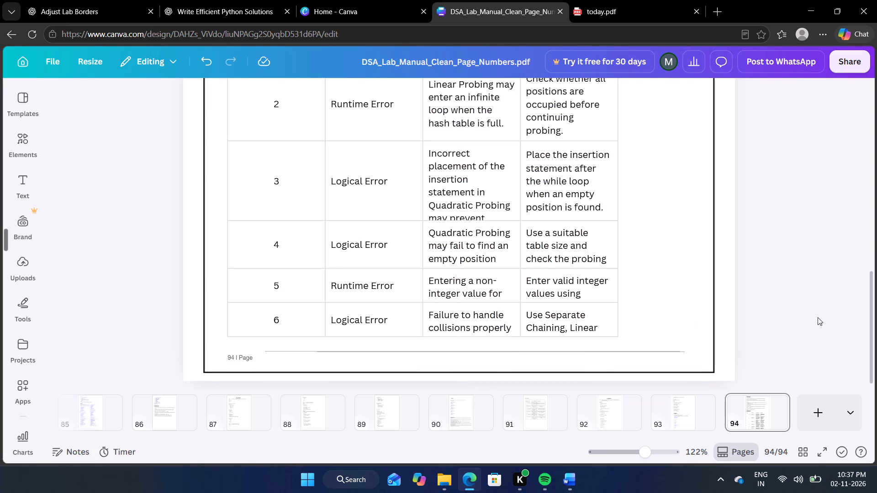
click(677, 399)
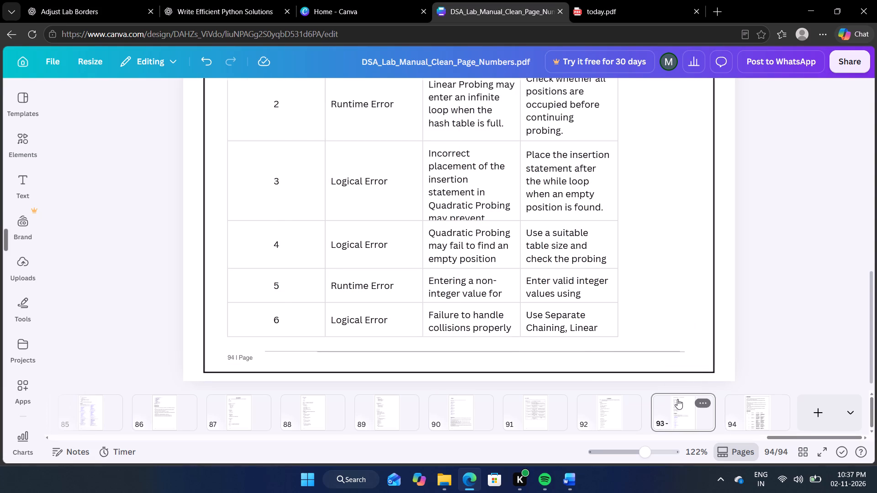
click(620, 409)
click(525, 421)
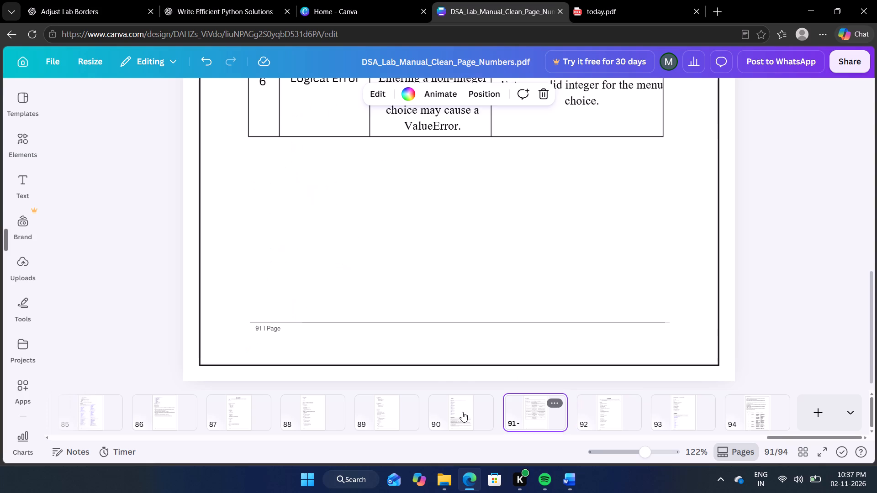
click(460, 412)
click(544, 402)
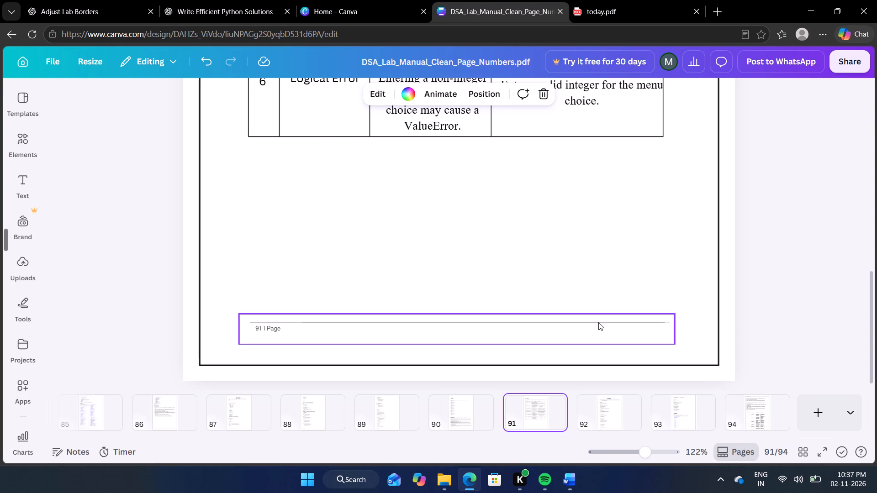
Switch to Spotify, search for "hav" and play the song Havana (feat. Young Thug).
click(540, 480)
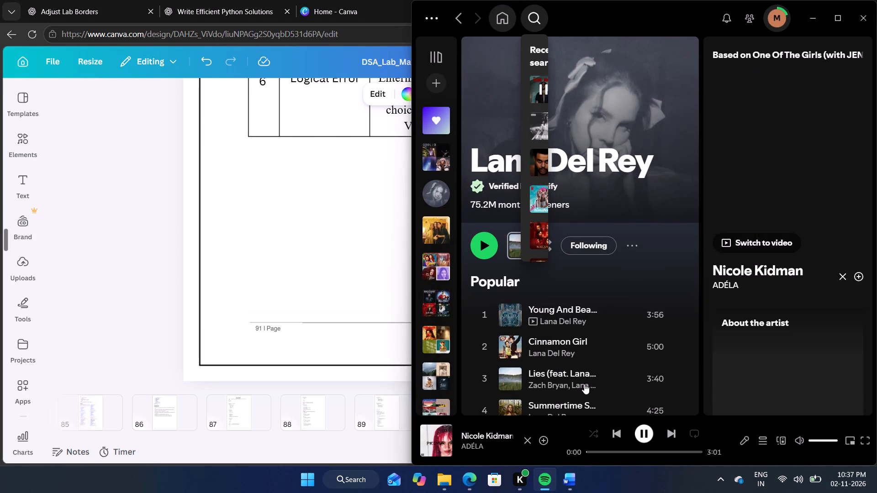
scroll(531, 352, down, 3)
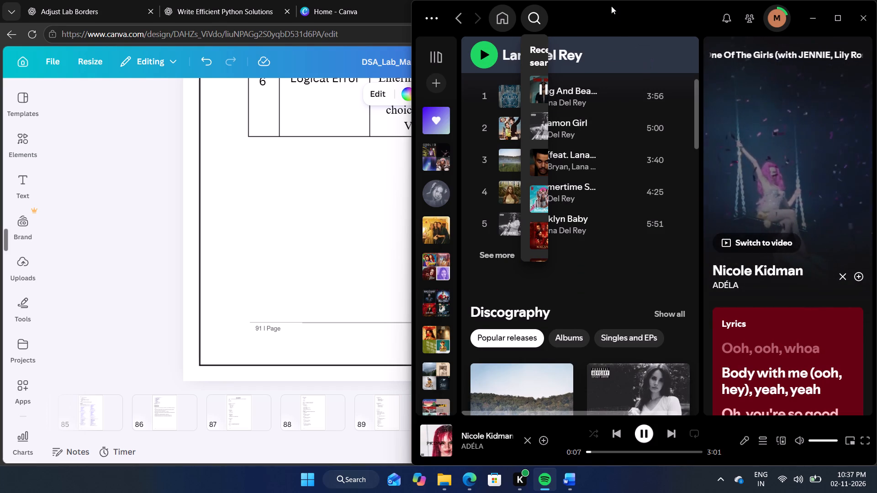
click(533, 16)
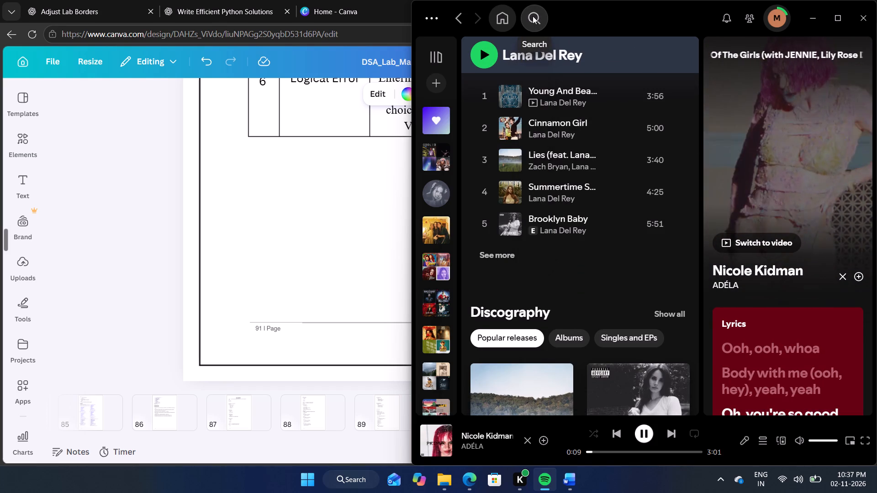
click(533, 16)
click(533, 16)
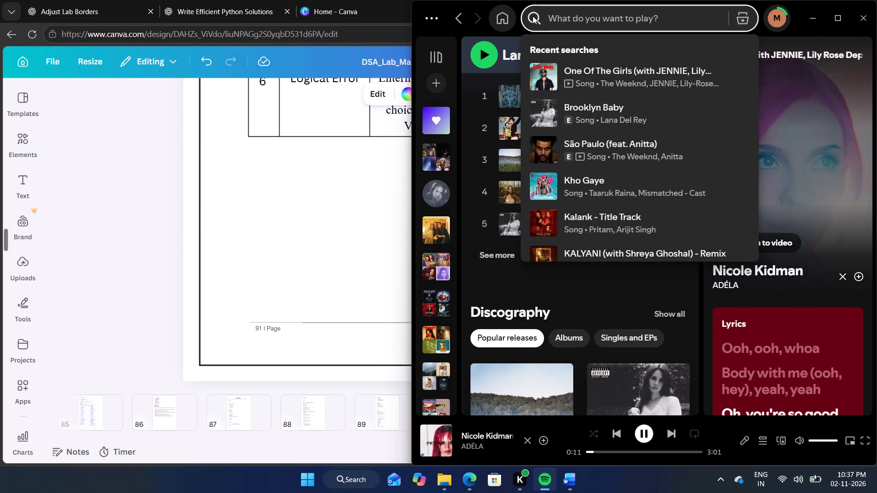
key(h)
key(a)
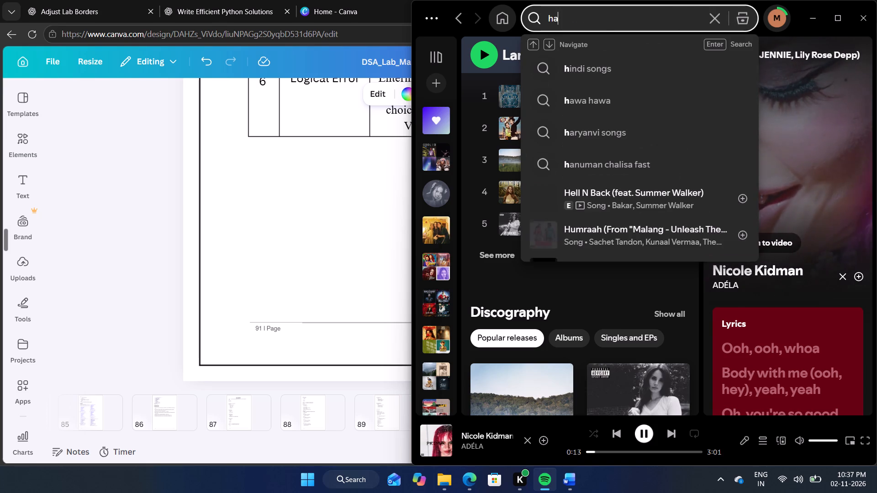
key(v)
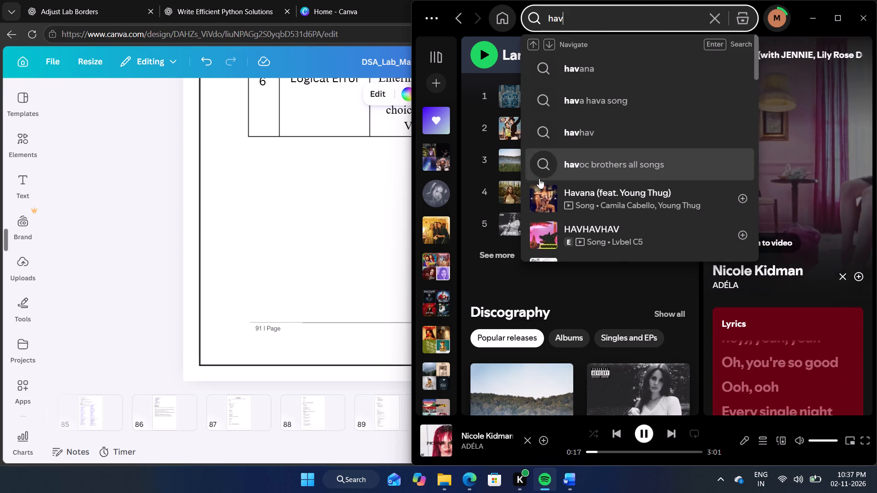
click(543, 202)
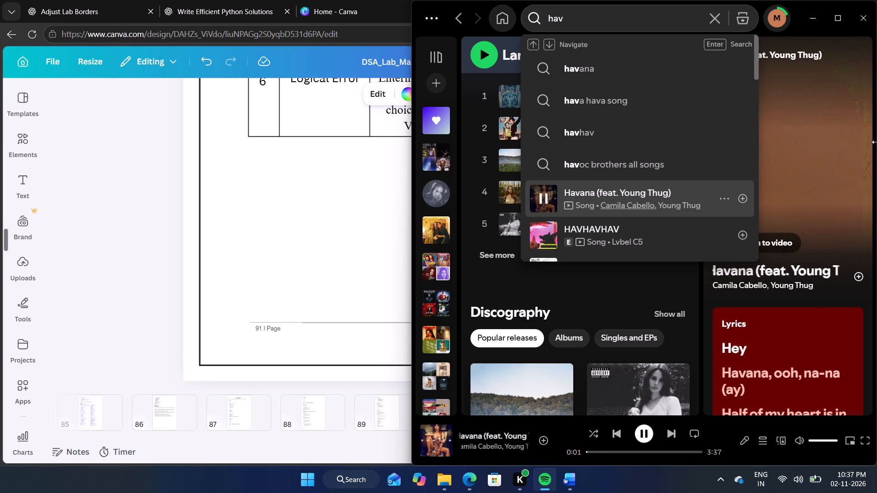
click(876, 142)
click(826, 154)
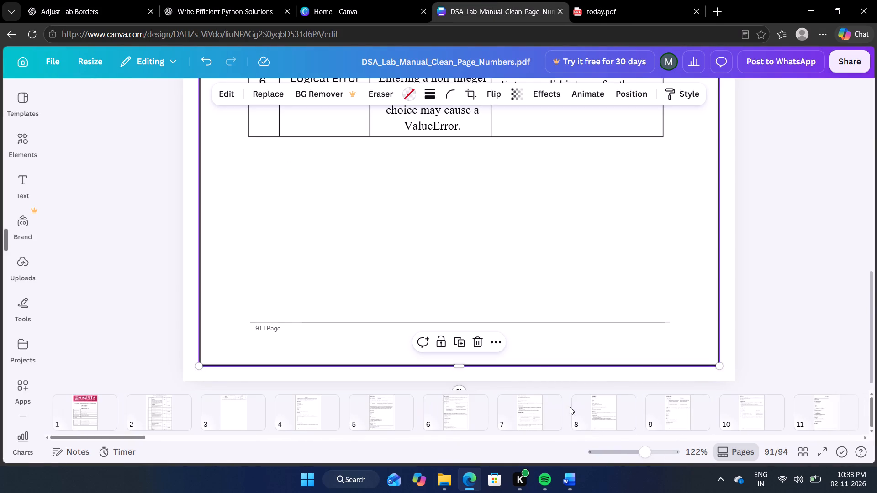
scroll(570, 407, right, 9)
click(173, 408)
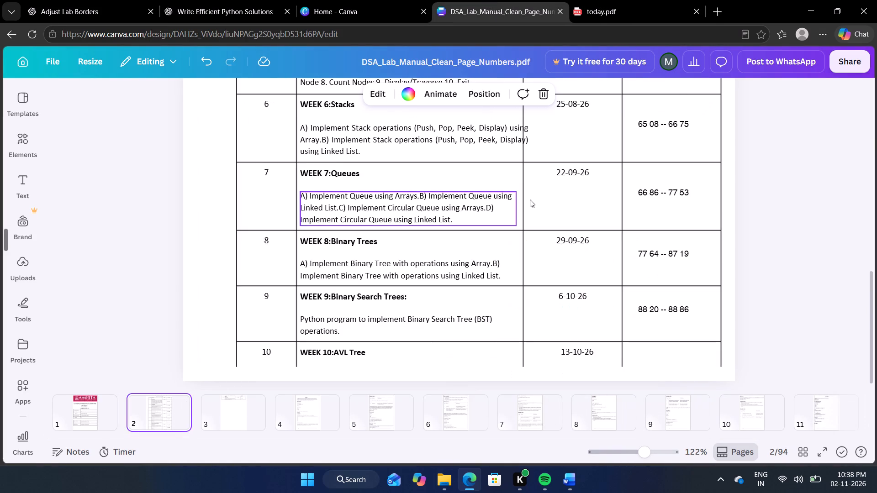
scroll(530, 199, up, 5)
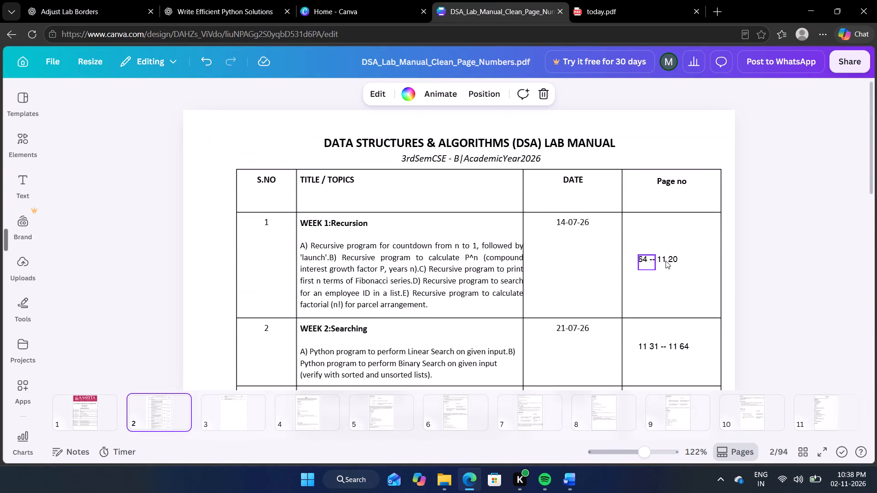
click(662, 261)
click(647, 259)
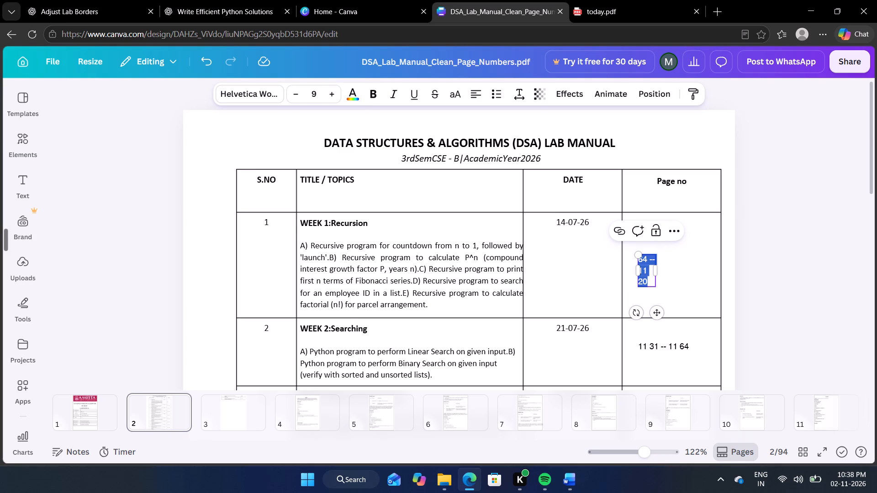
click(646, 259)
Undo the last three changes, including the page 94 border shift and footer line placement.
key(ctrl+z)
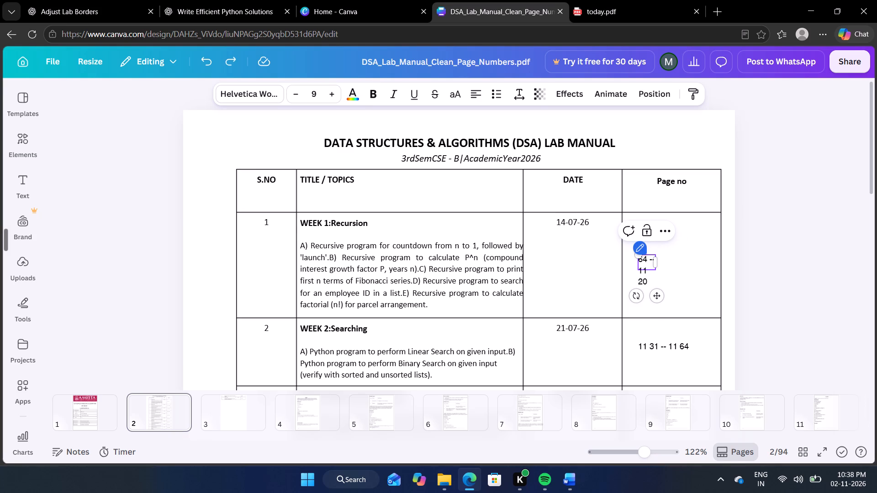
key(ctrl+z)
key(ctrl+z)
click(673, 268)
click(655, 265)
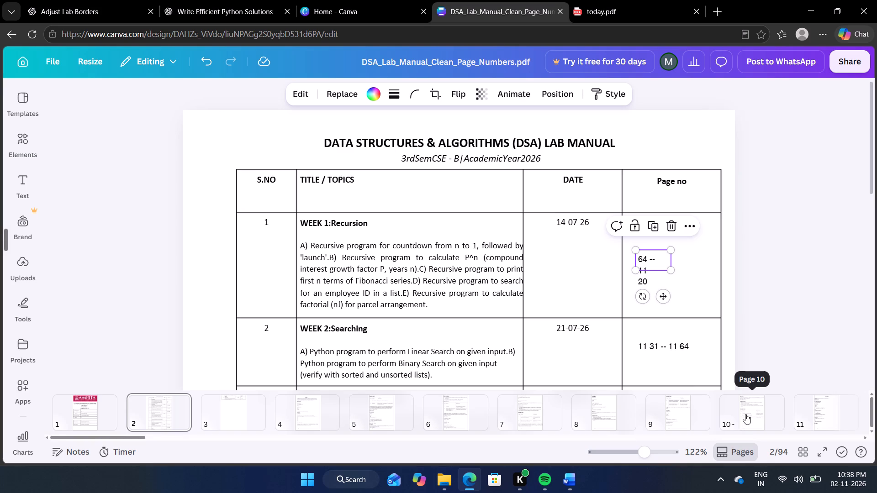
Shift the black border of page 94 slightly right and down so its bottom edge clears the footer line.
scroll(745, 414, left, 20)
scroll(745, 414, left, 20)
scroll(745, 414, left, 18)
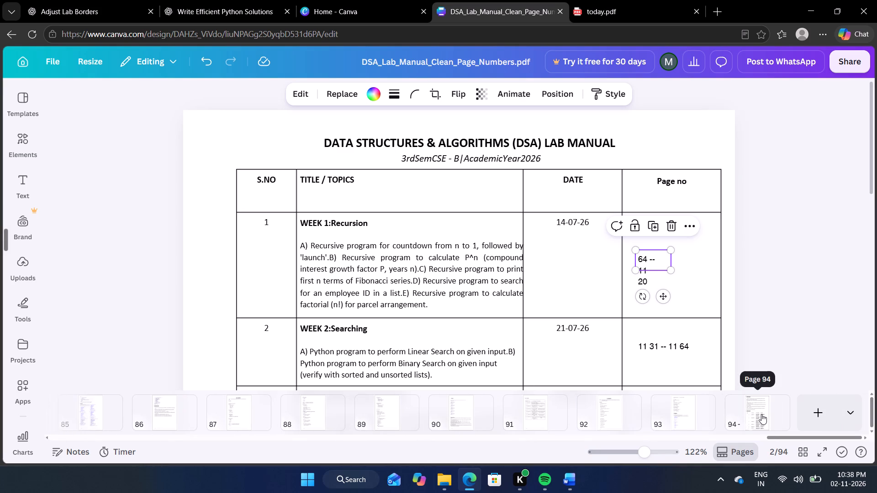
click(761, 414)
scroll(659, 386, down, 12)
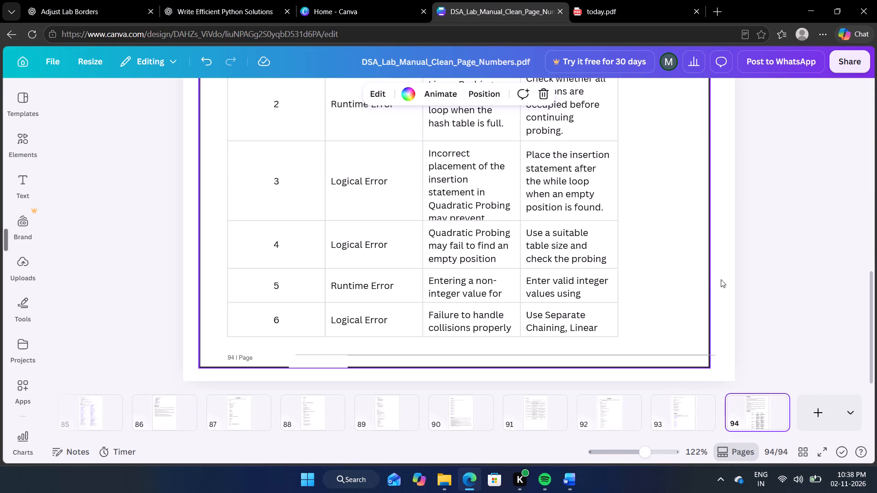
drag(696, 276, 699, 285)
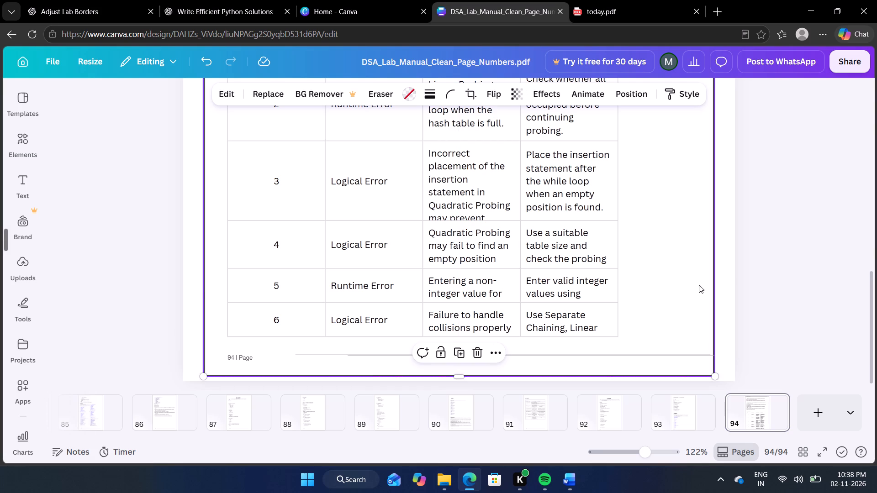
click(837, 257)
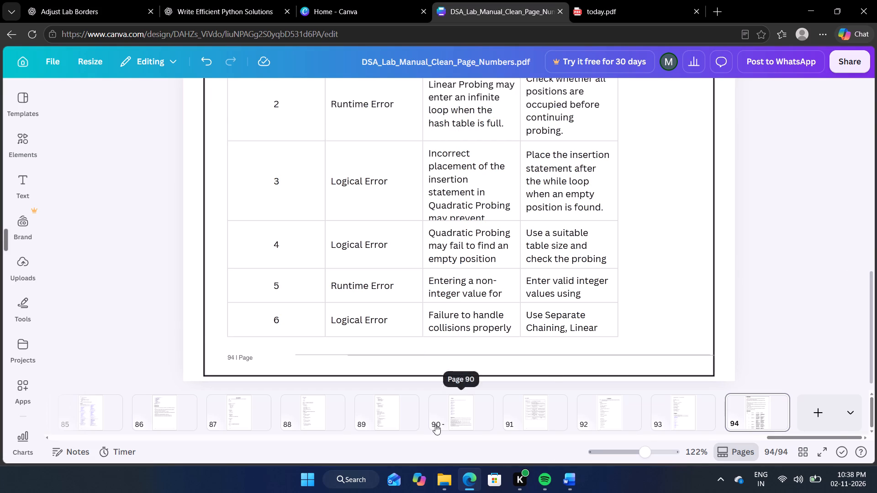
Delete the Week 1 Recursion page-number entry from the page 2 index.
scroll(435, 425, right, 19)
scroll(435, 425, right, 20)
scroll(435, 425, right, 20)
scroll(435, 425, right, 2)
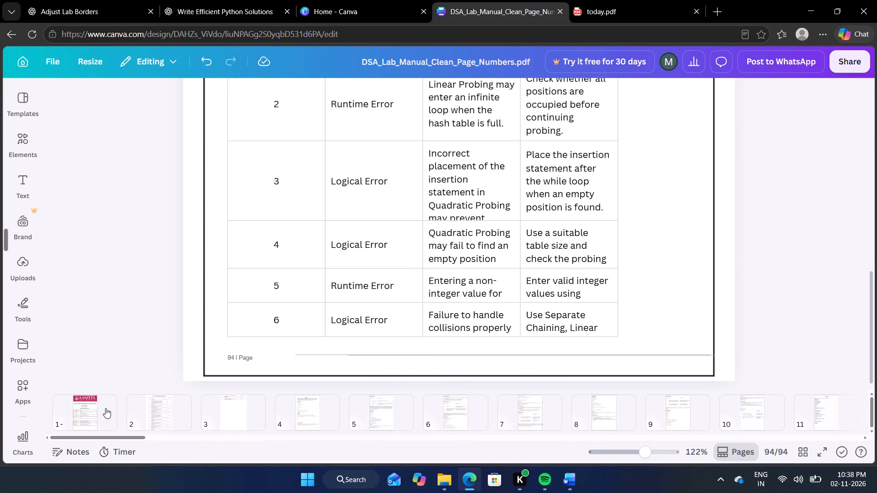
click(170, 413)
scroll(705, 108, up, 2)
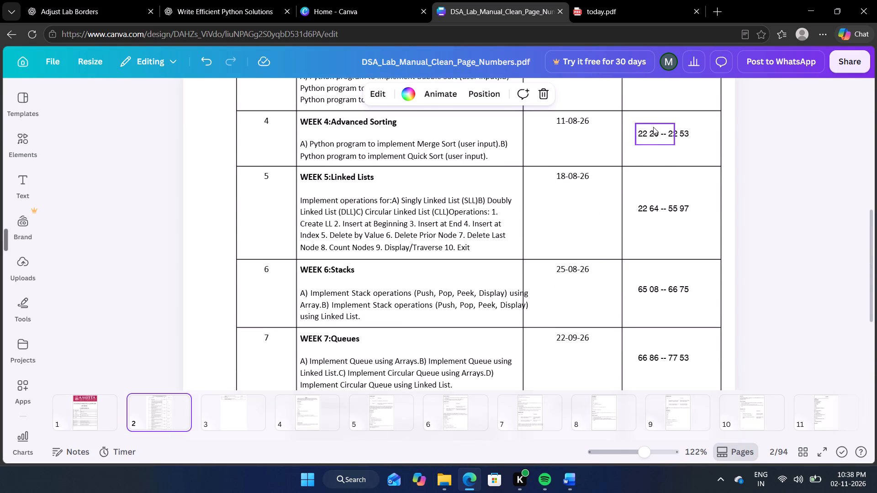
scroll(653, 127, up, 3)
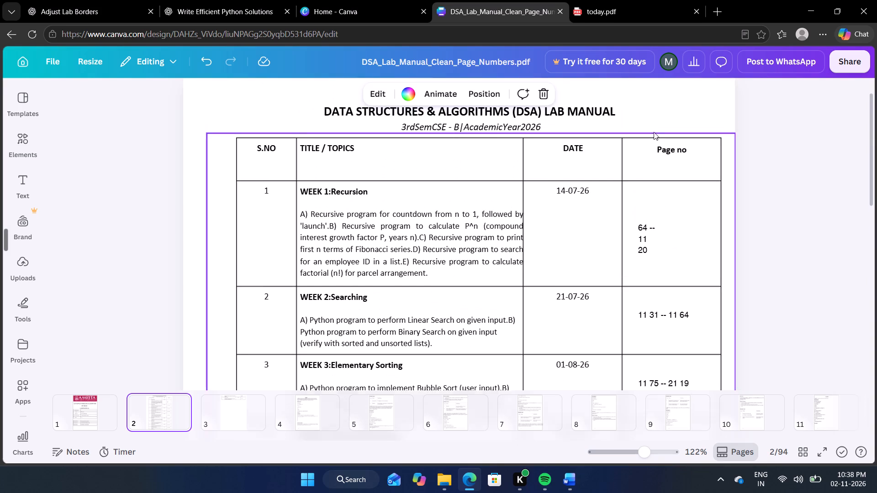
scroll(654, 132, up, 1)
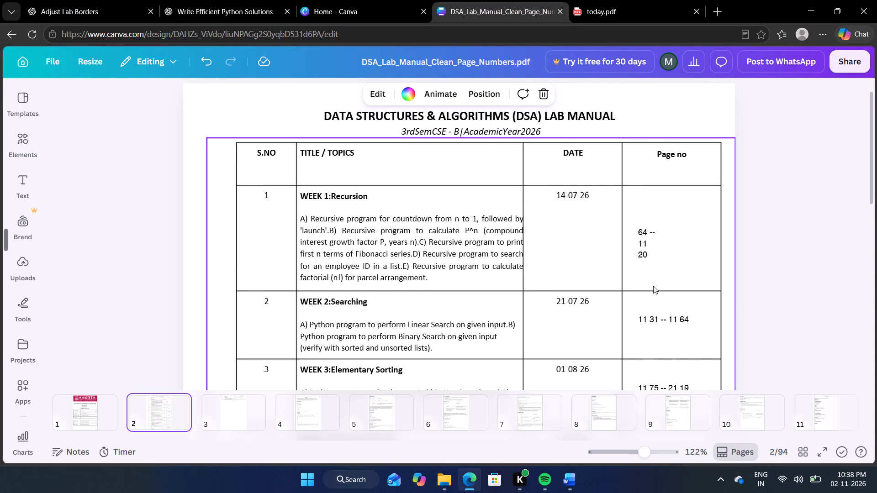
click(643, 243)
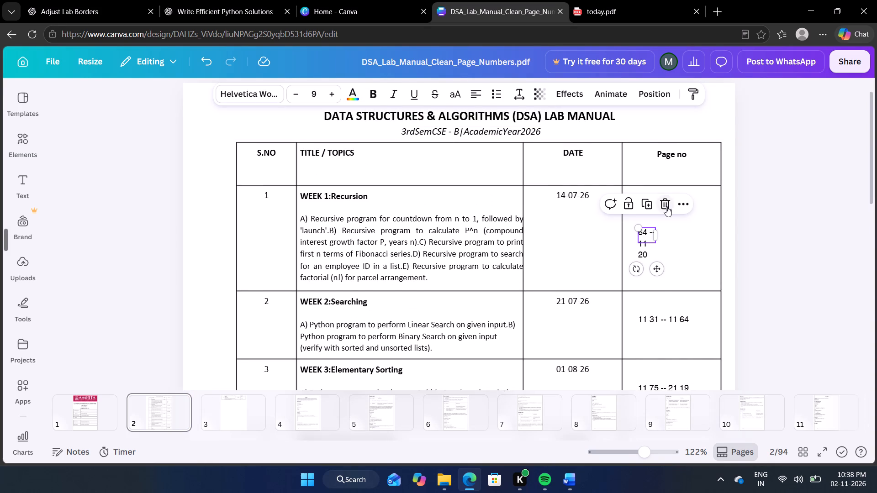
click(667, 206)
Delete the Week 2 Searching and Week 3 Elementary Sorting page-number entries from the index.
click(672, 325)
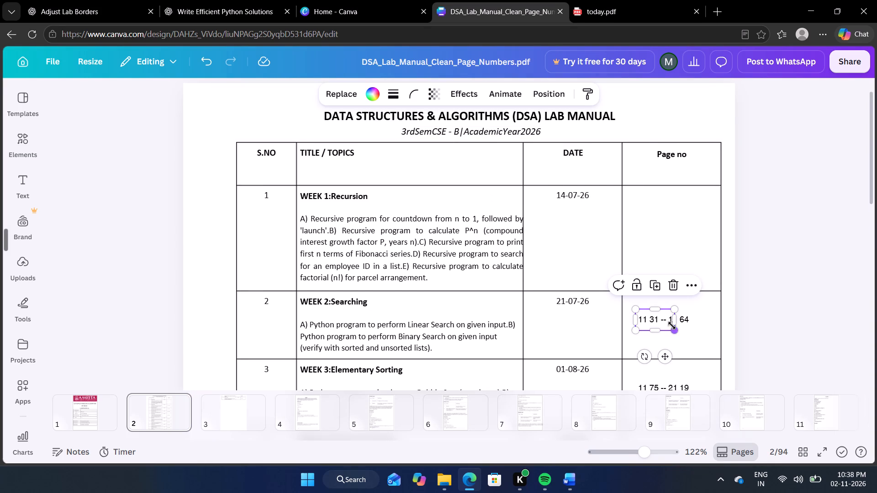
click(671, 278)
scroll(671, 278, down, 1)
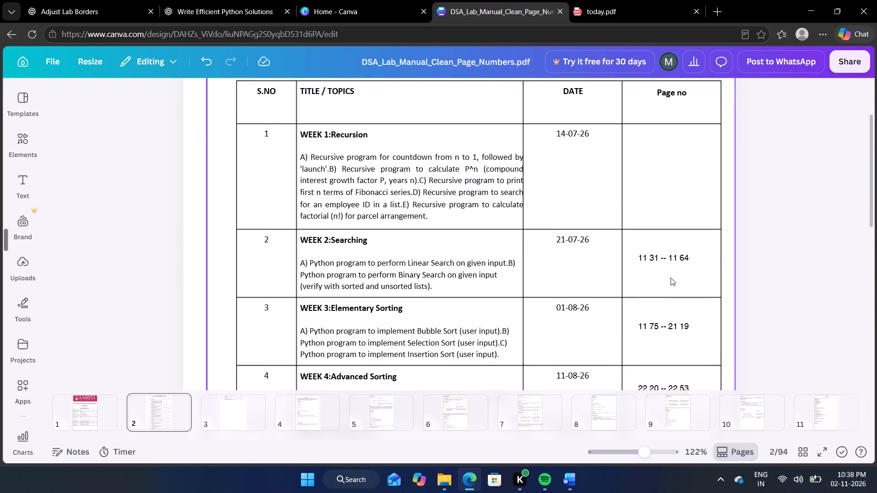
click(676, 263)
click(664, 256)
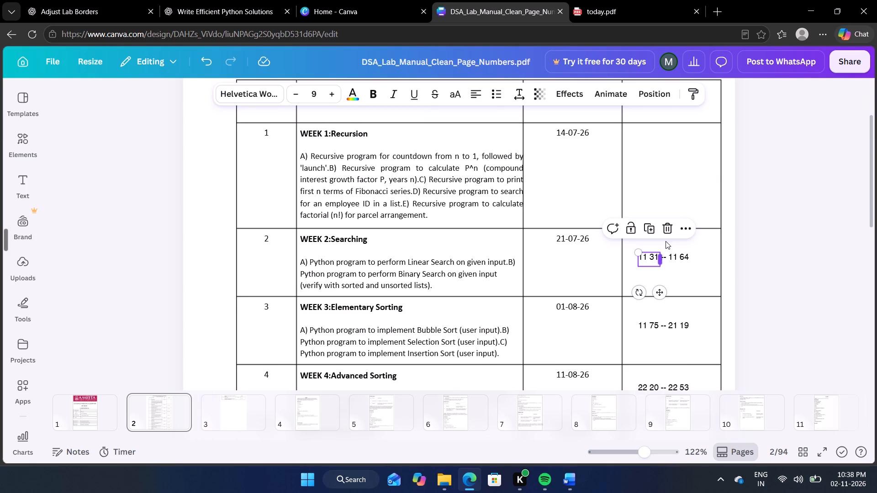
click(668, 232)
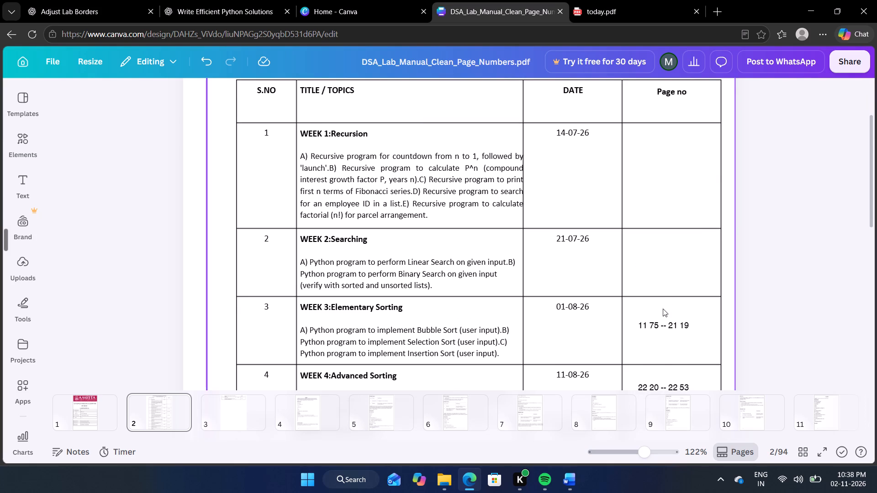
click(651, 329)
click(661, 299)
Delete the page-number entries for Weeks 4 to 7, Advanced Sorting through Queues, from the index.
scroll(649, 360, down, 1)
click(650, 321)
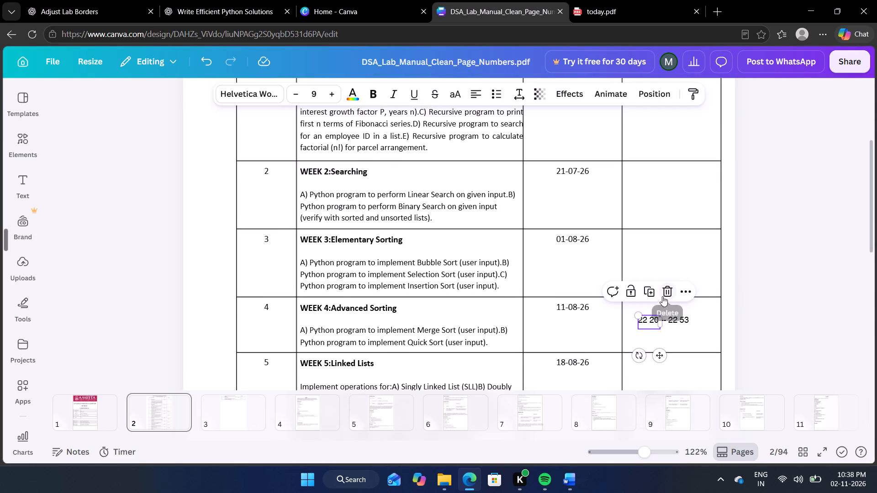
click(669, 294)
scroll(650, 351, down, 1)
click(659, 287)
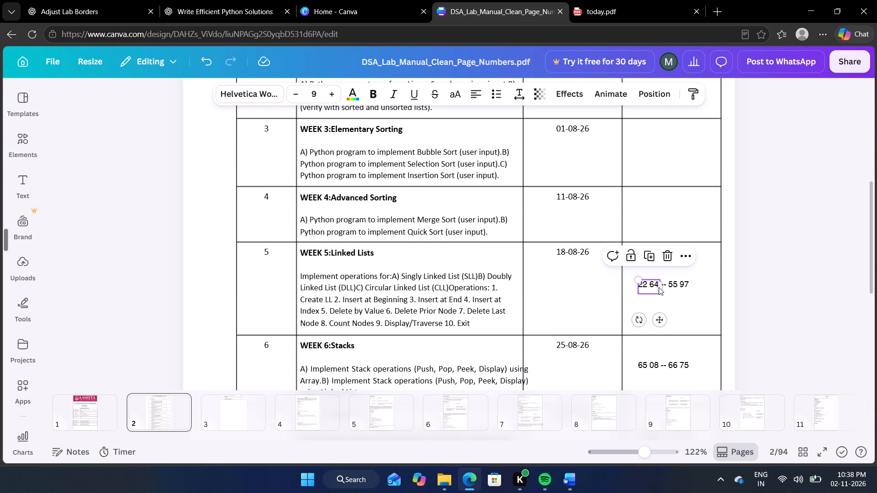
click(666, 259)
scroll(664, 337, down, 1)
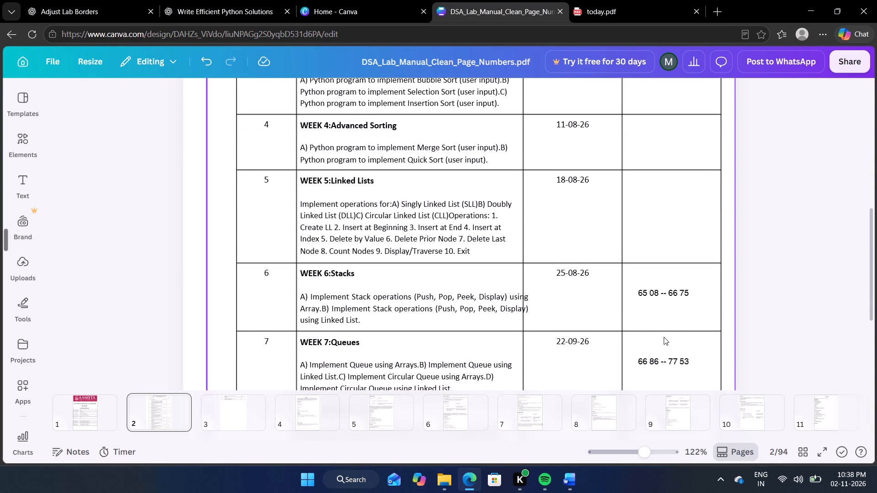
click(661, 295)
click(667, 261)
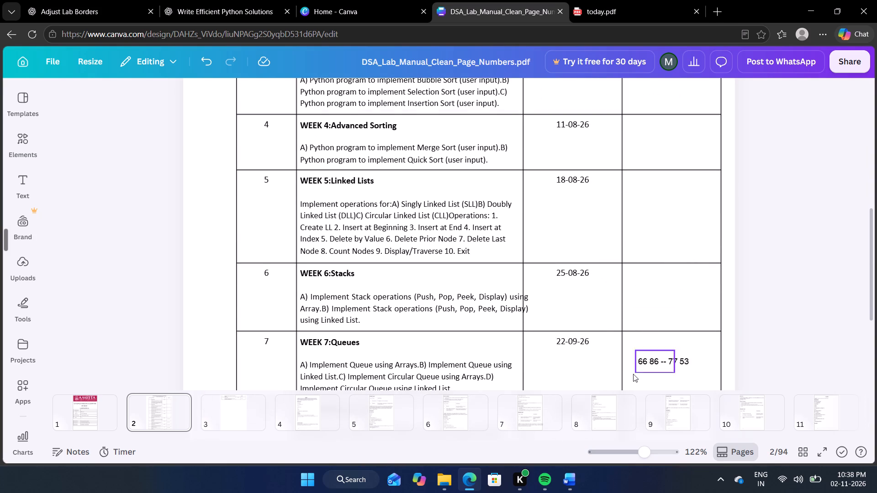
click(648, 367)
click(665, 330)
Delete the Week 8 Binary Trees and Week 9 Binary Search Trees page-number entries, including the blank box behind Week 8's numbers.
scroll(665, 330, down, 2)
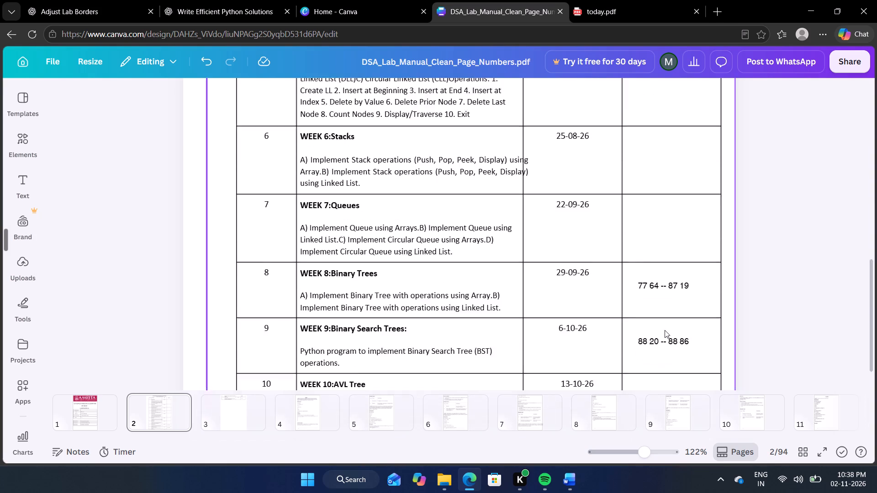
scroll(665, 330, down, 1)
click(672, 255)
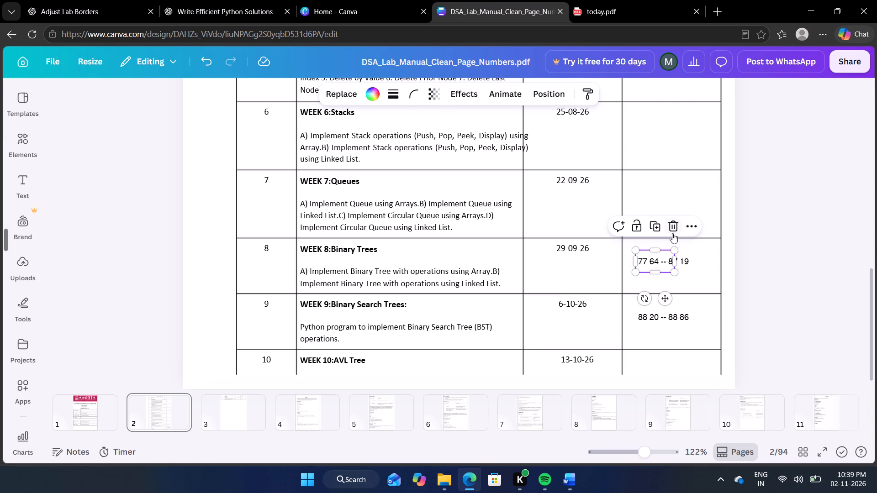
click(672, 233)
click(648, 326)
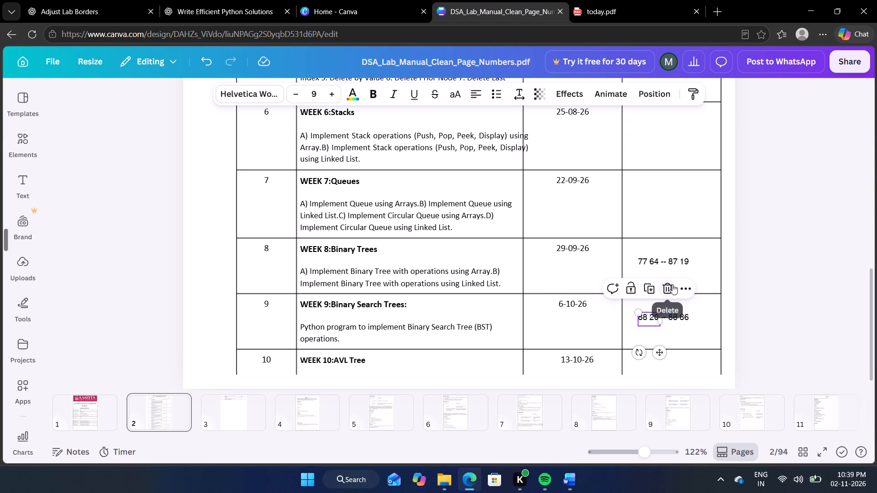
click(671, 284)
click(670, 254)
click(654, 262)
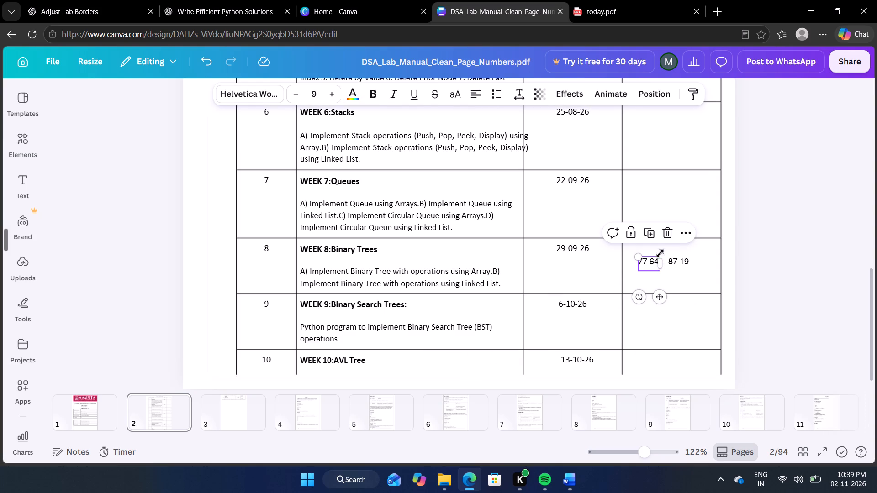
click(670, 237)
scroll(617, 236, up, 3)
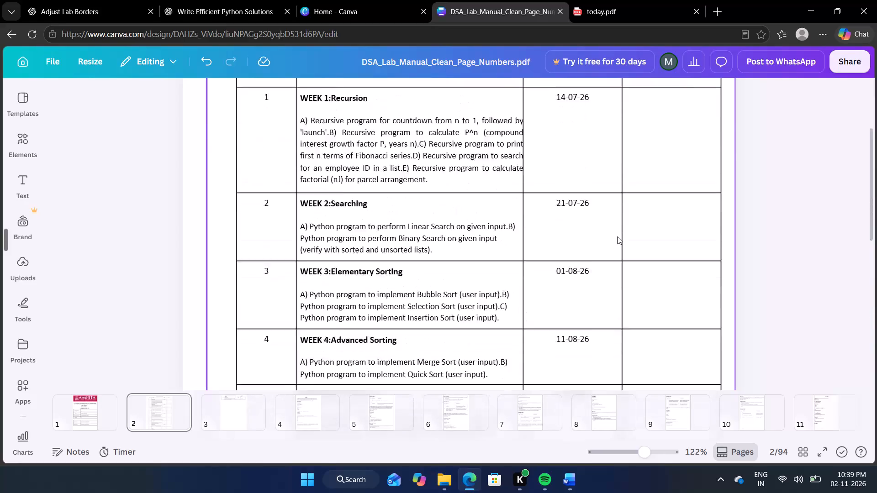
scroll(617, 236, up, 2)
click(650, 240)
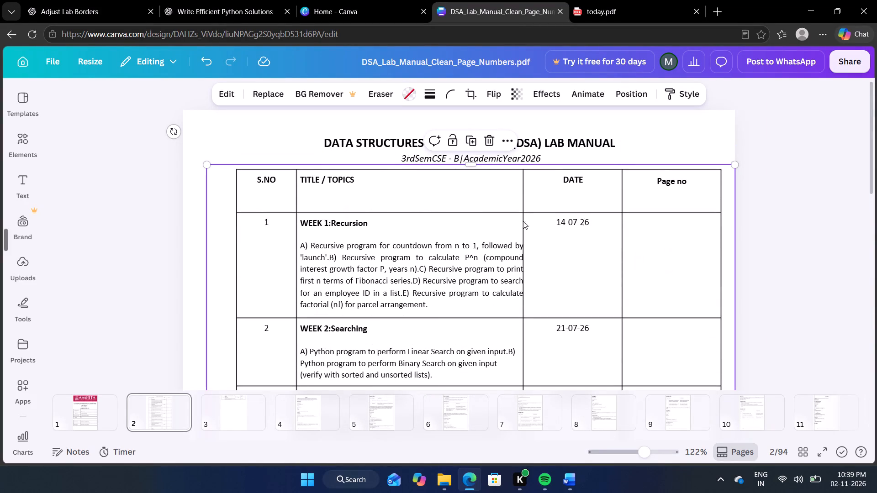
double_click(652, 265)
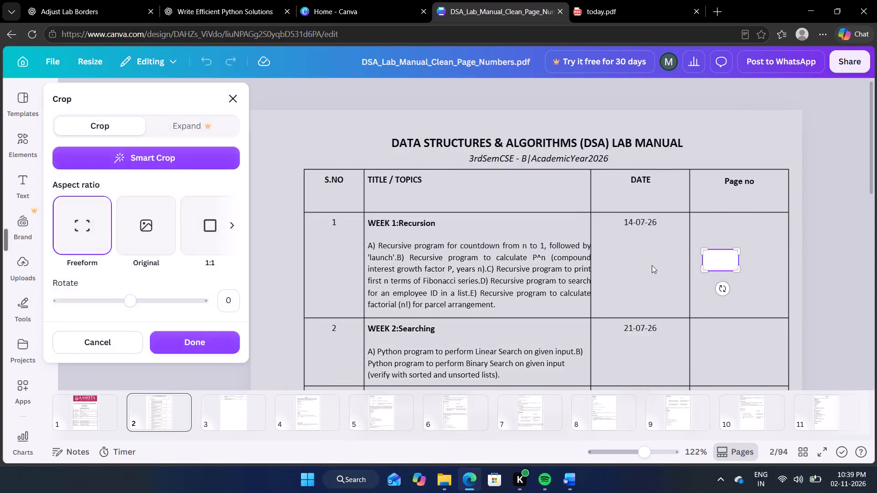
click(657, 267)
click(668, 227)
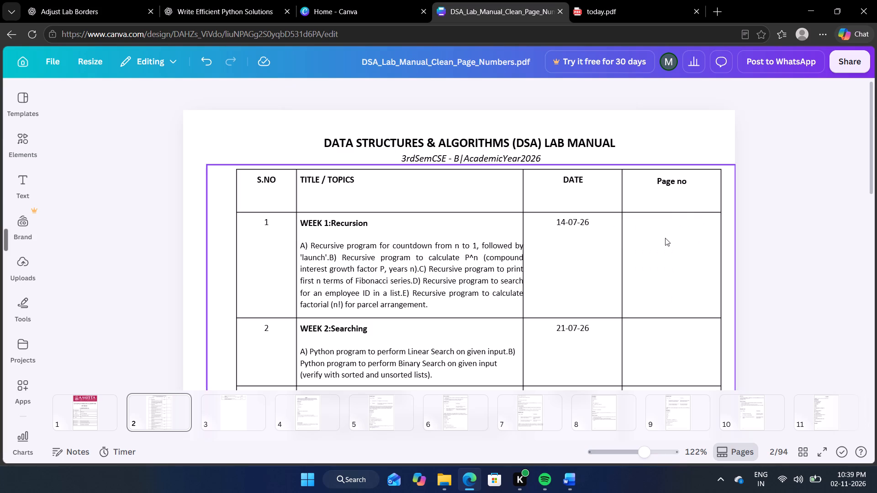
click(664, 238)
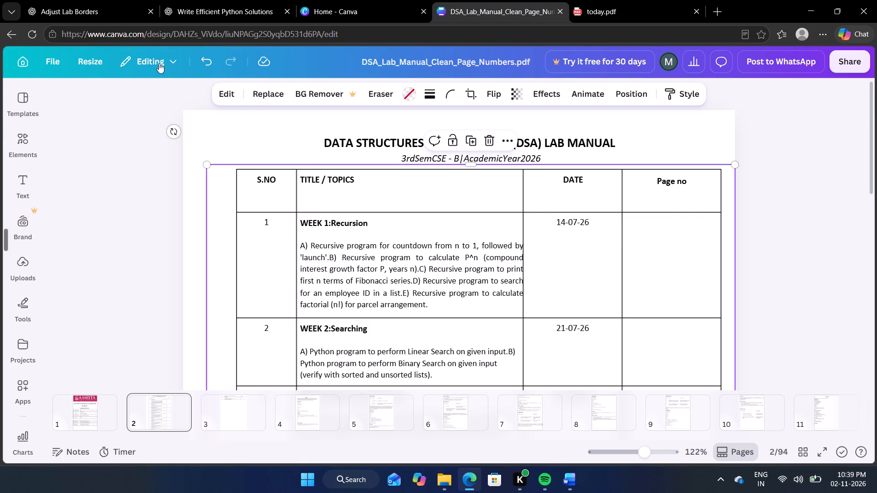
Add a text box in the Week 1 Recursion cell of the Page no column and narrow it to fit.
click(26, 180)
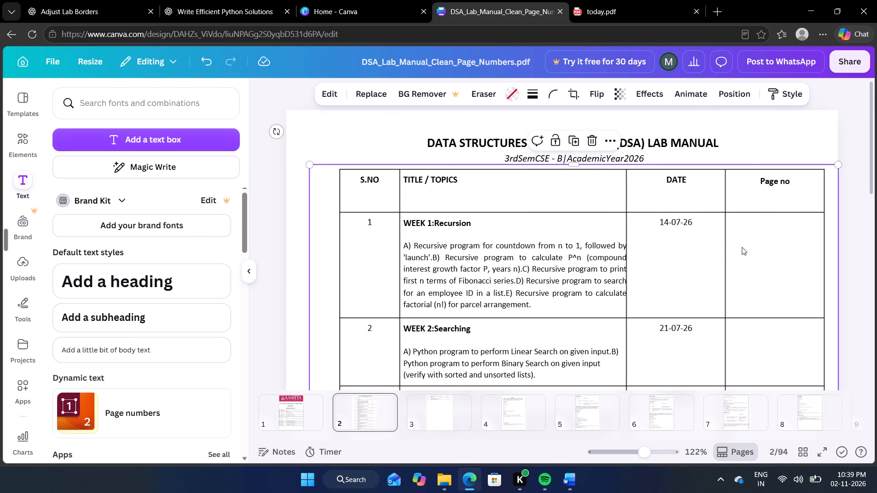
click(181, 142)
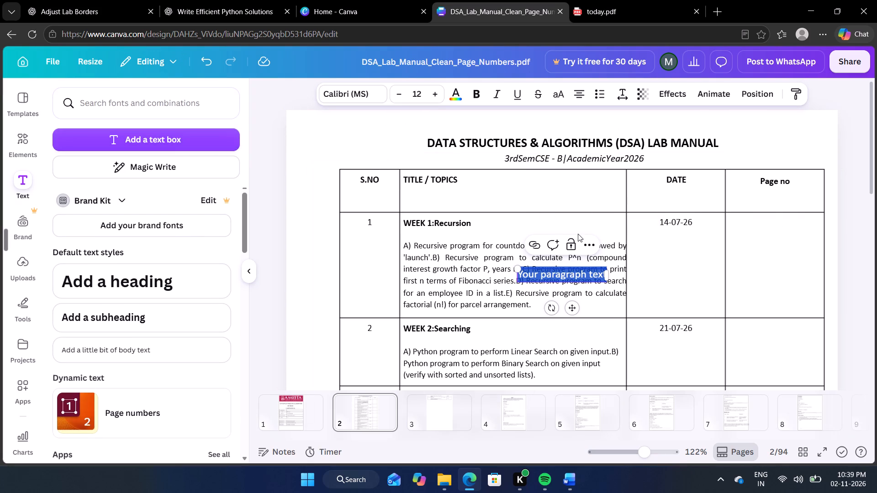
drag(575, 309, 787, 273)
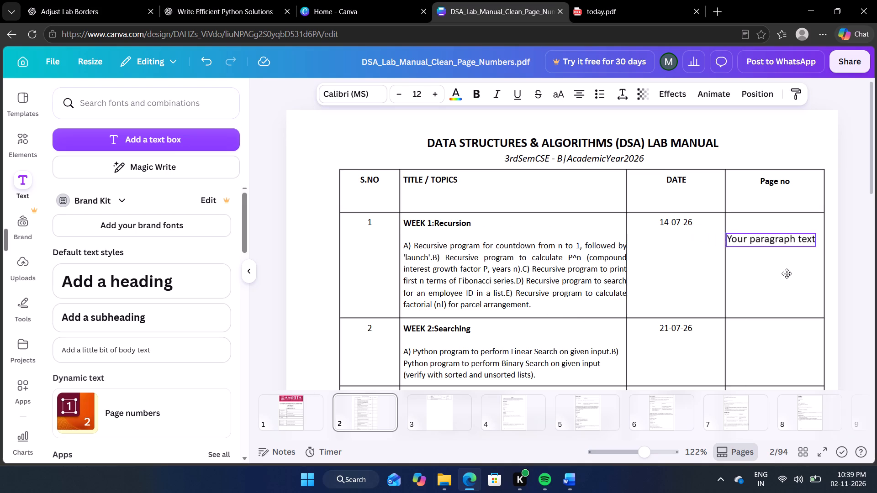
drag(787, 273, 785, 267)
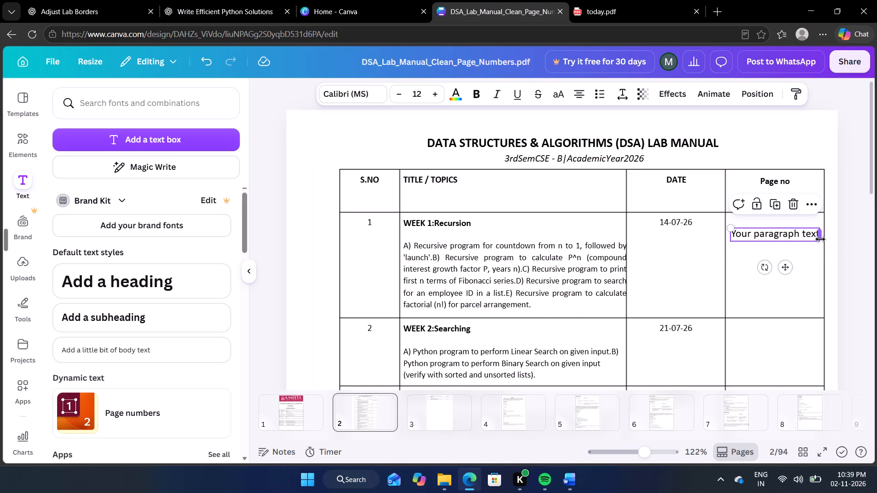
drag(820, 239, 791, 241)
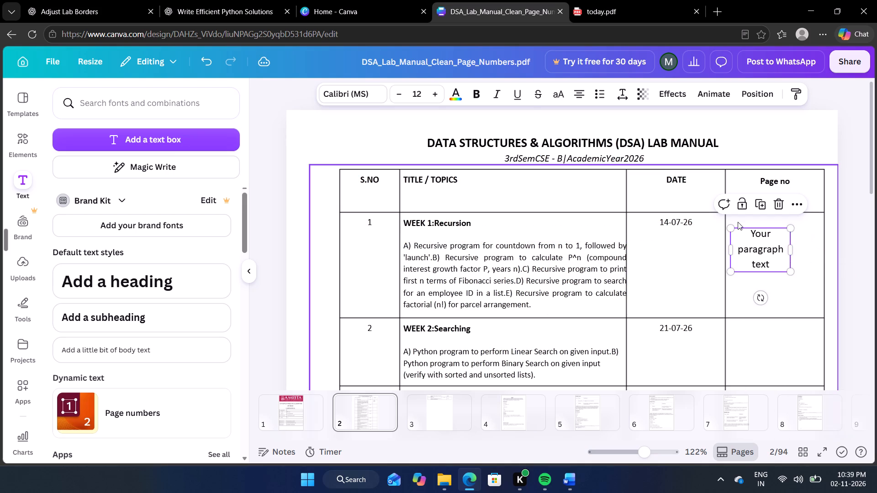
Set the font size of the new Week 1 text box to 9.
click(678, 222)
click(777, 259)
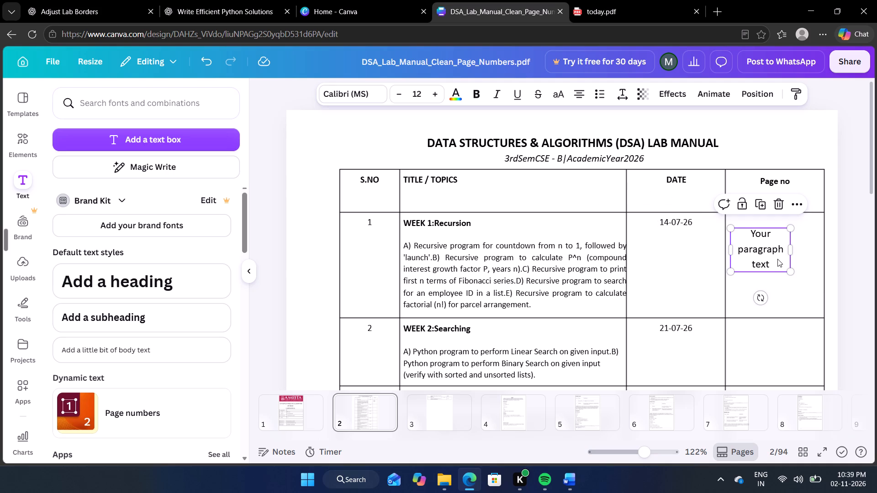
click(421, 97)
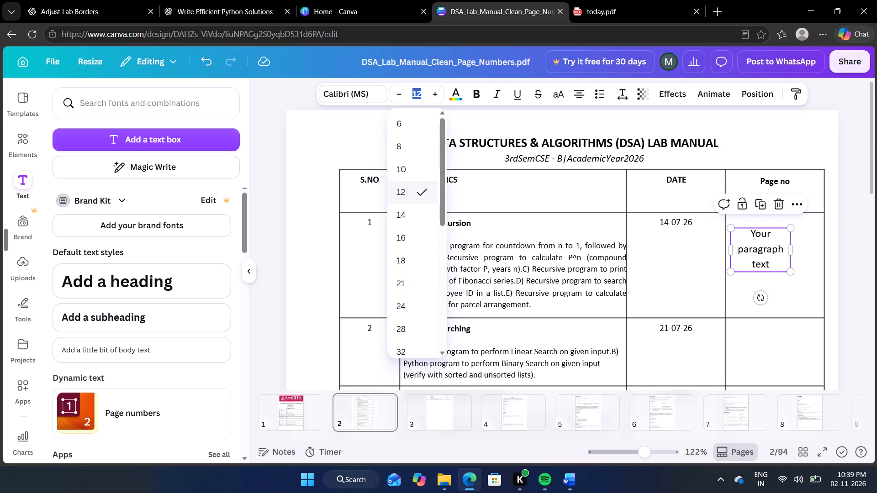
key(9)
key(Return)
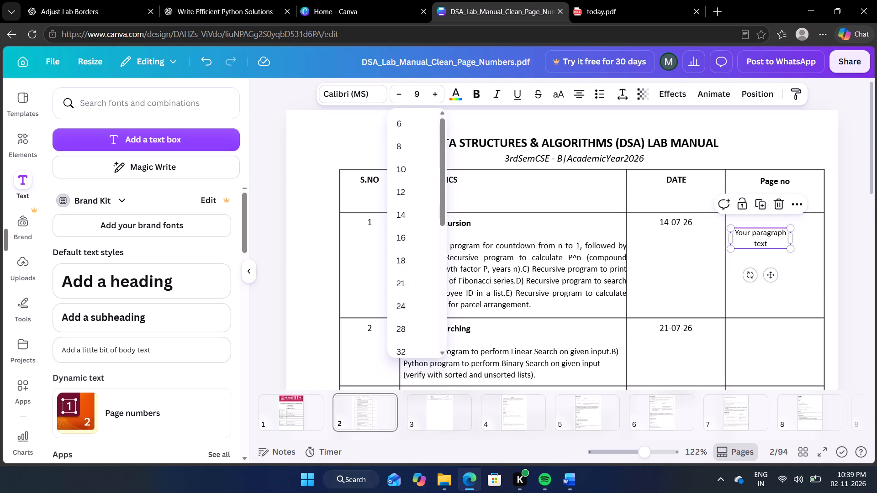
Replace the placeholder text in the Week 1 page-number box with 4-20.
double_click(770, 241)
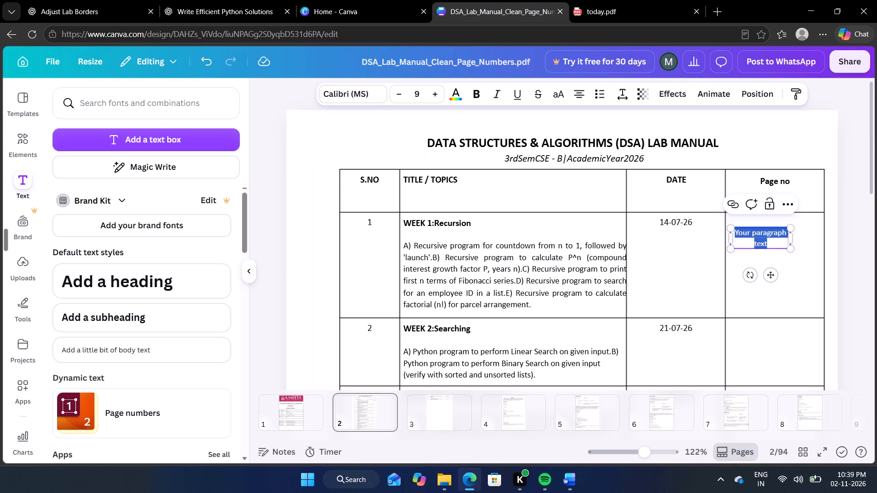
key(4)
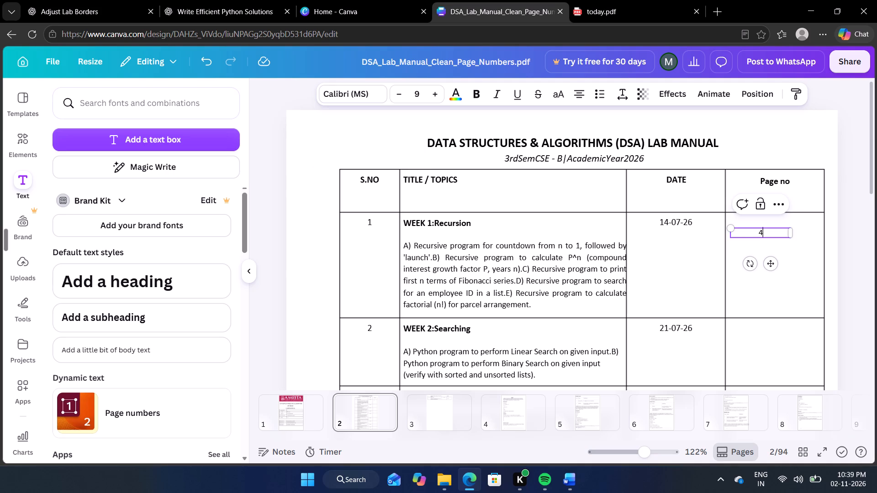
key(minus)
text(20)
Move the Week 1 date down in its DATE cell, level with the first line of the topic description.
click(790, 301)
drag(682, 224, 684, 248)
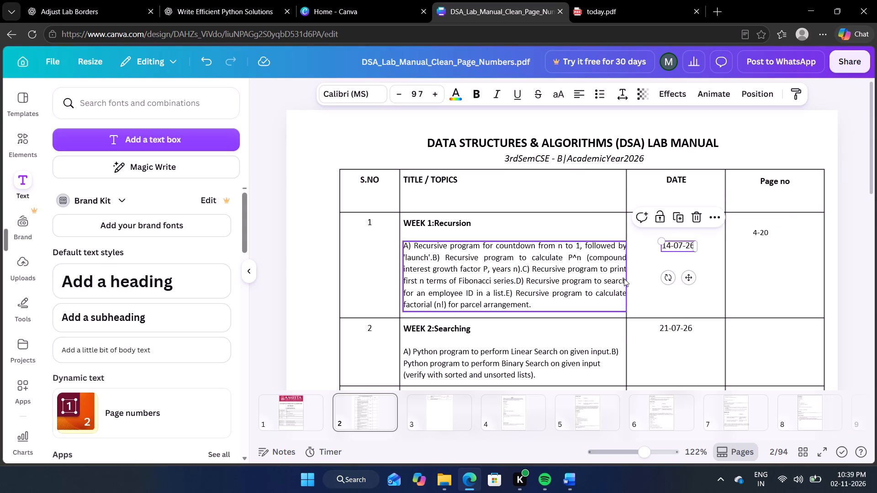
Shift the Week 1 Recursion description slightly left and narrow its text box to clear the DATE column border.
click(603, 283)
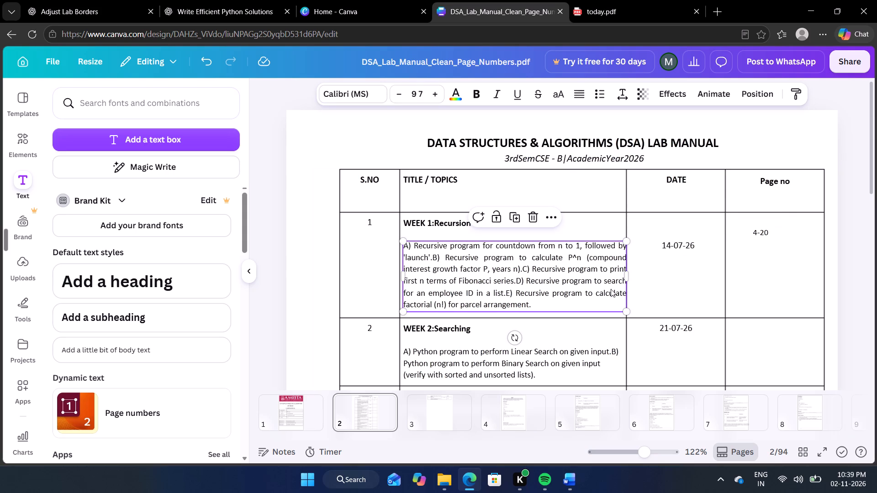
click(626, 277)
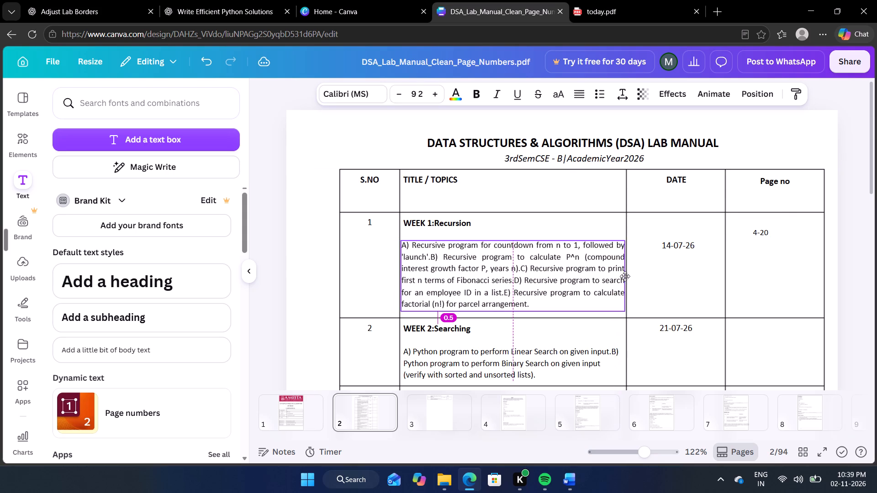
drag(625, 276, 618, 276)
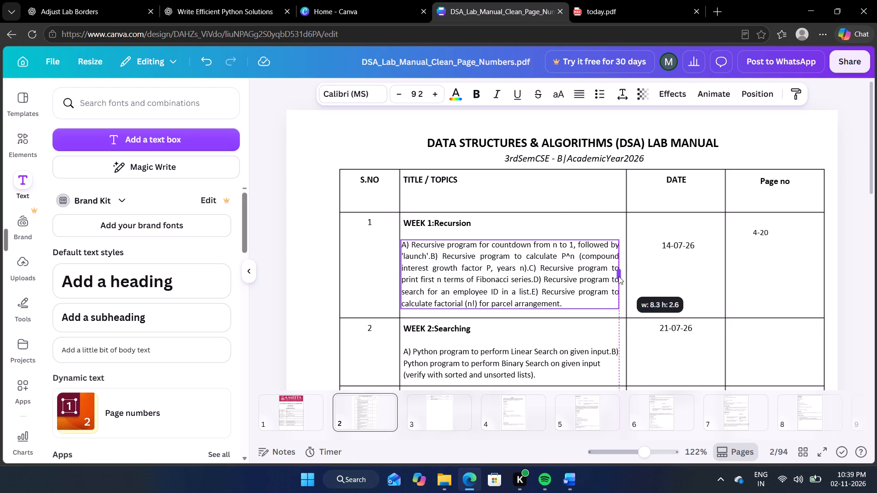
drag(618, 276, 620, 276)
click(674, 266)
click(658, 289)
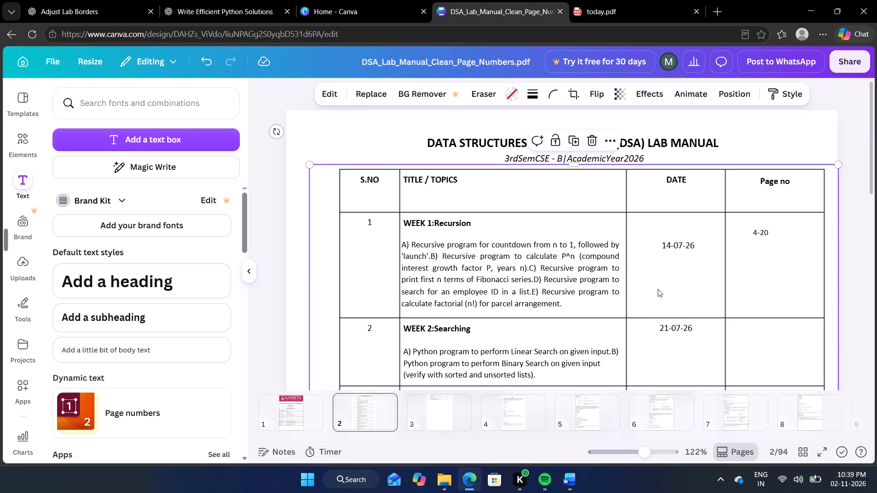
Move the Week 2 Searching date slightly down within its DATE cell.
scroll(681, 312, down, 1)
drag(681, 270, 681, 278)
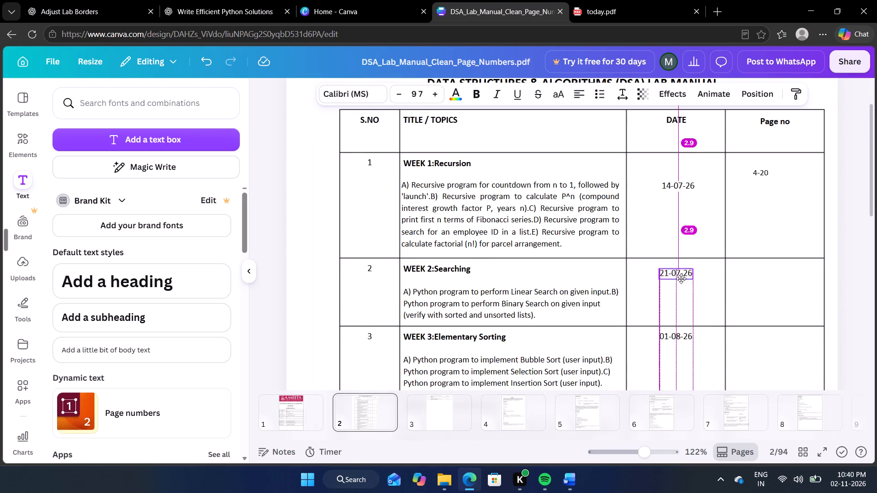
drag(681, 278, 682, 282)
Look through the manual's pages and check which lab page 20 belongs to, returning to the page 2 index.
scroll(771, 272, down, 1)
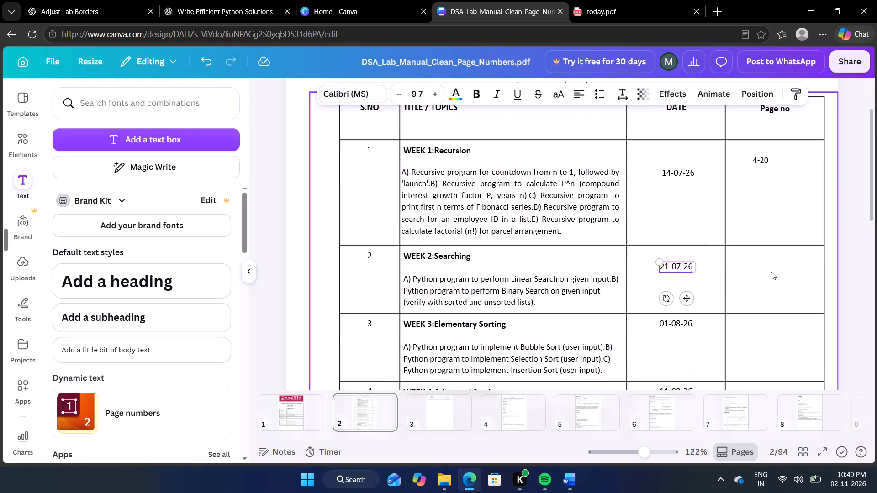
scroll(771, 272, down, 1)
scroll(726, 430, left, 5)
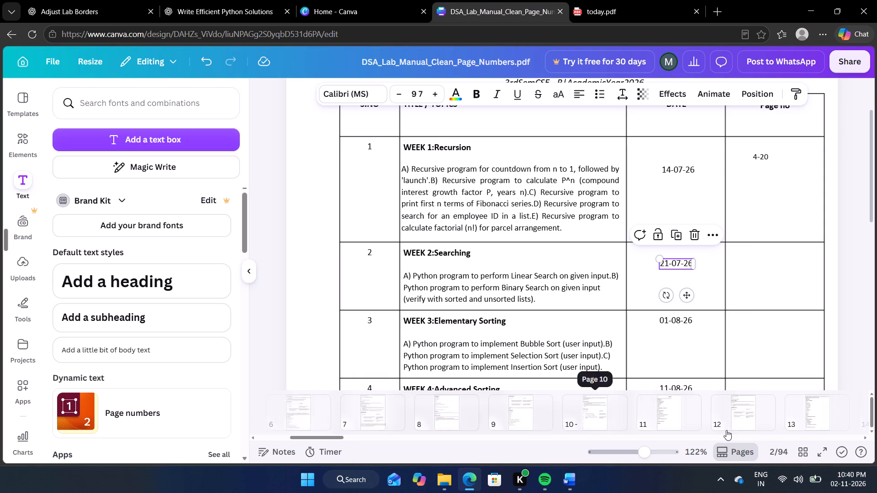
scroll(726, 430, left, 8)
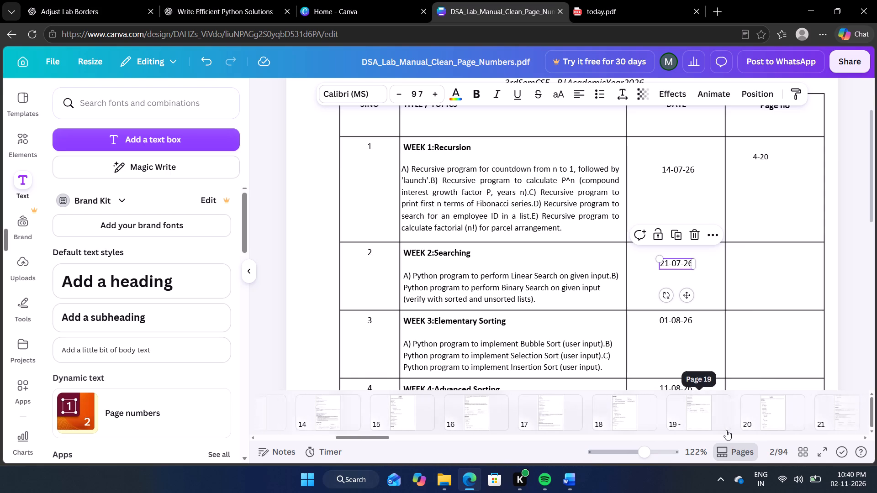
scroll(726, 430, left, 3)
click(679, 419)
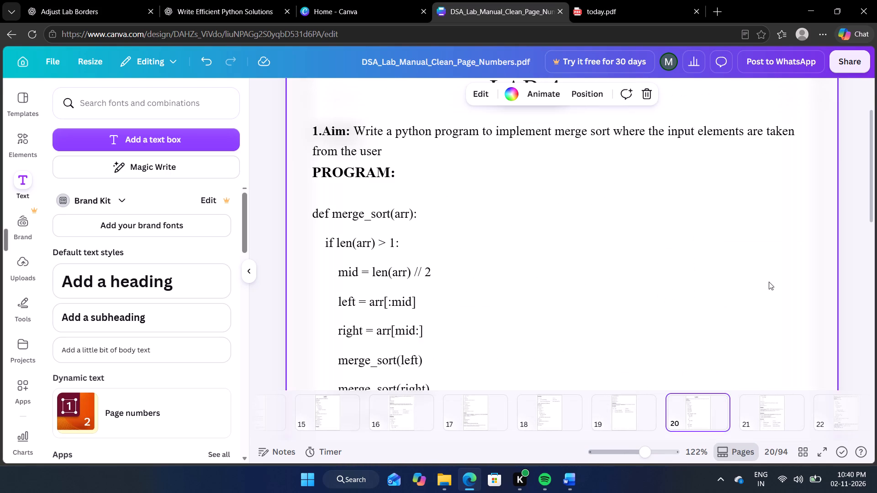
scroll(646, 326, up, 2)
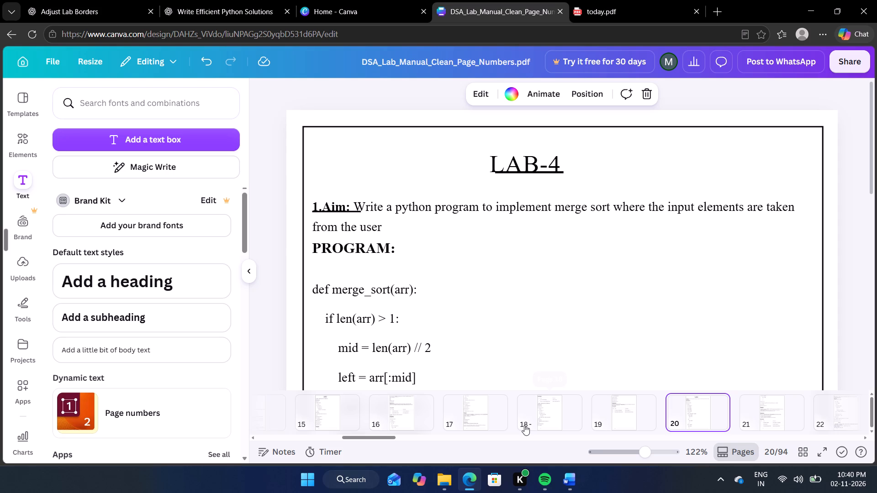
scroll(438, 420, right, 11)
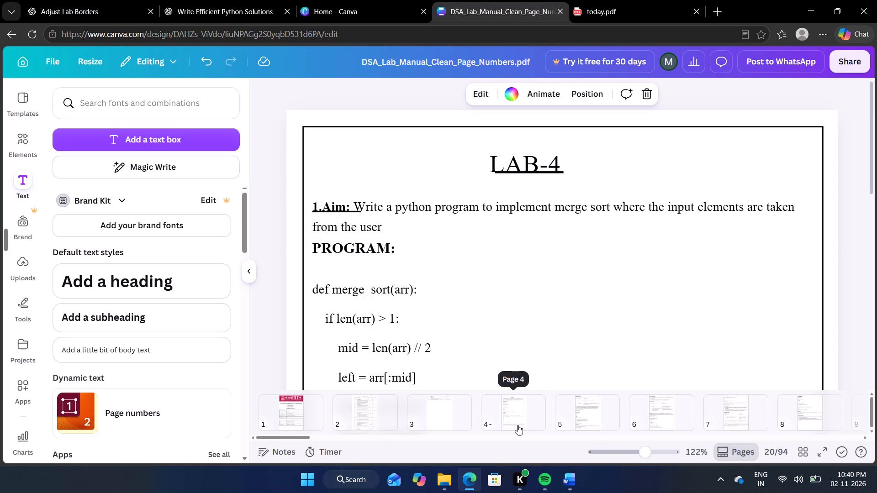
click(369, 406)
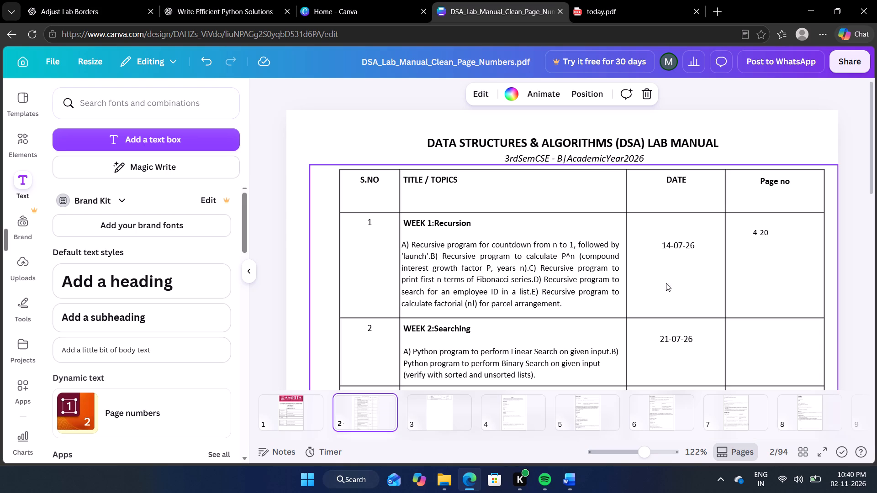
Move the Week 1 page-number entry down and slightly right, level with the Week 1 date.
click(759, 233)
drag(759, 233, 762, 247)
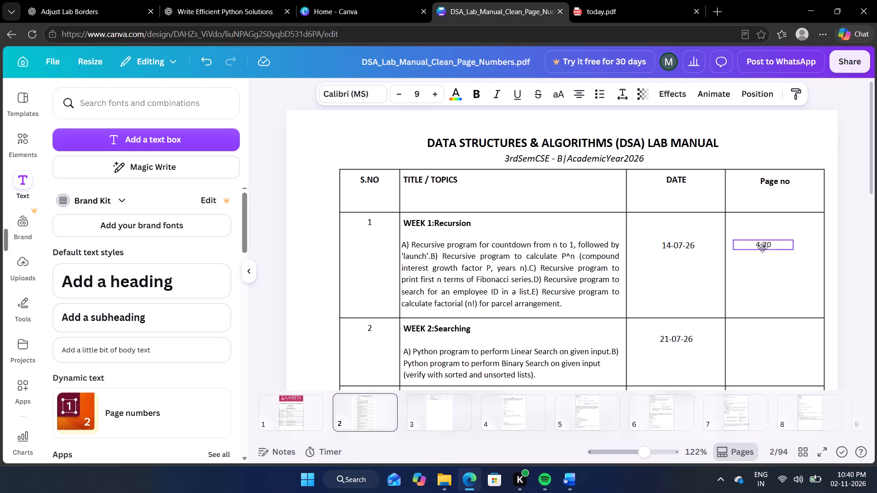
drag(762, 247, 766, 248)
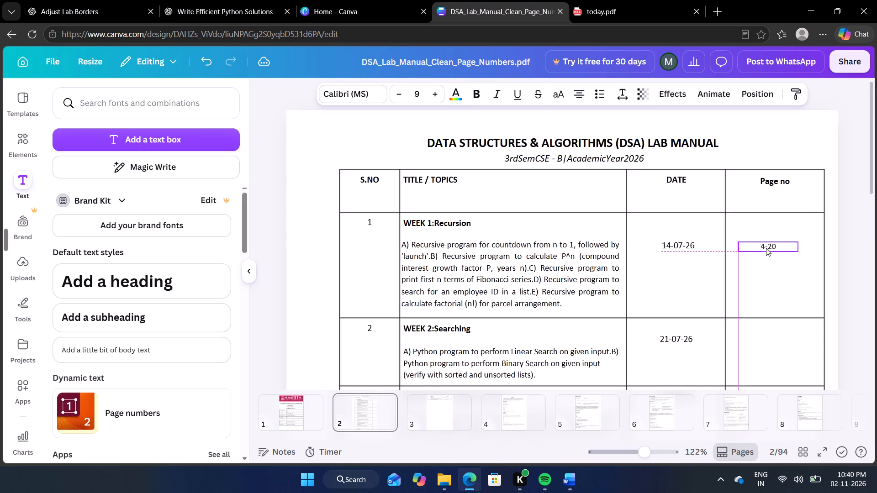
Set the font size of the Week 1 page-number entry to 10.
click(433, 93)
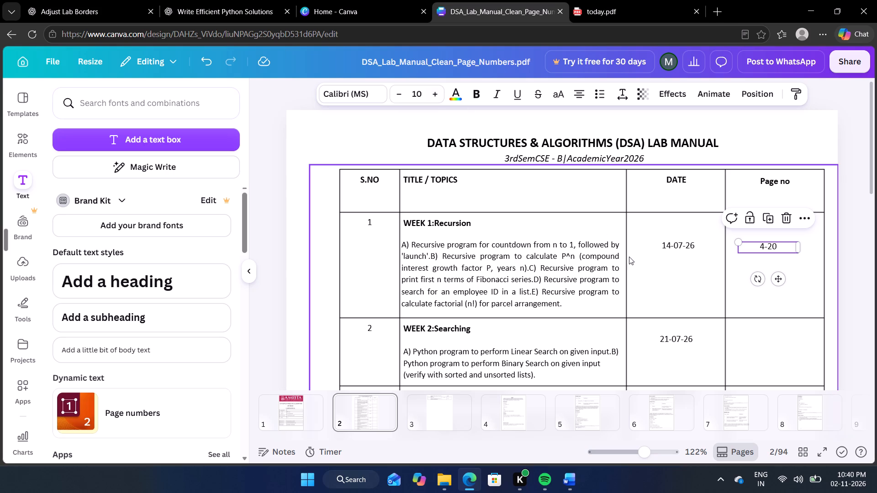
click(687, 265)
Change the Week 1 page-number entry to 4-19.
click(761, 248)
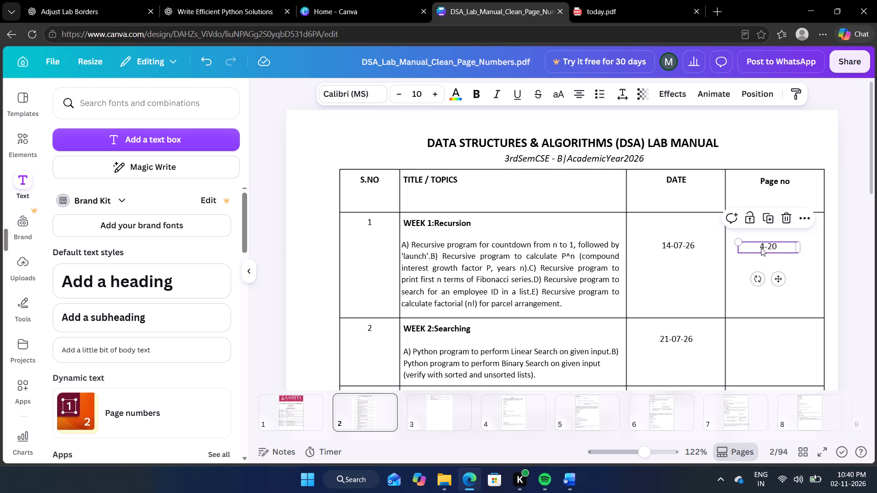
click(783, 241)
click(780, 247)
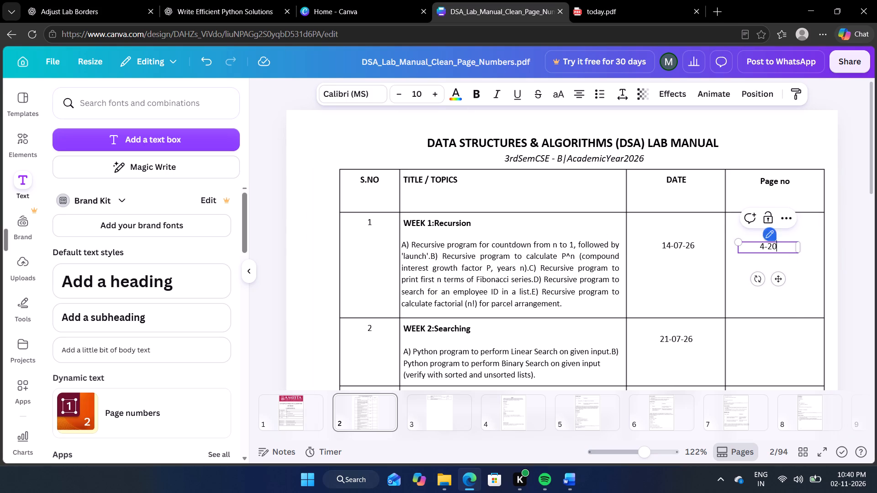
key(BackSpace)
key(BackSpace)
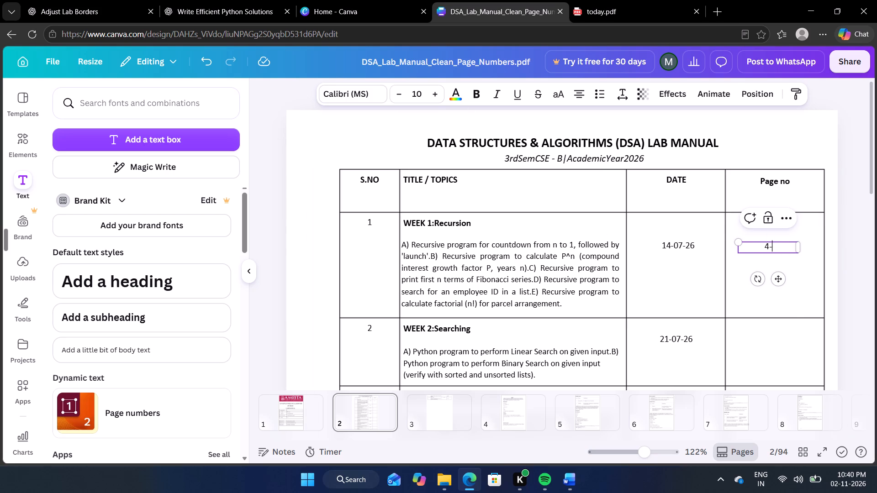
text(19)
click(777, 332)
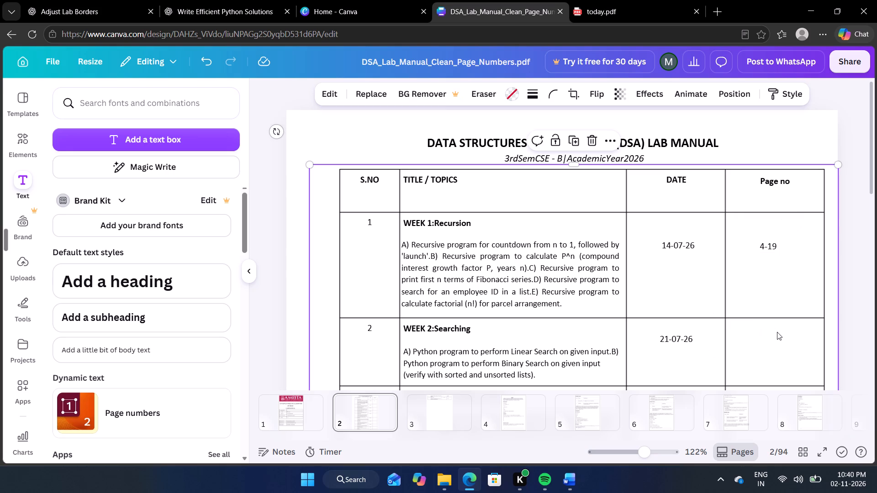
Check pages 4 to 11 to find where LAB-1 ends and LAB-2 begins, returning to the page 2 index.
click(518, 420)
scroll(608, 413, left, 4)
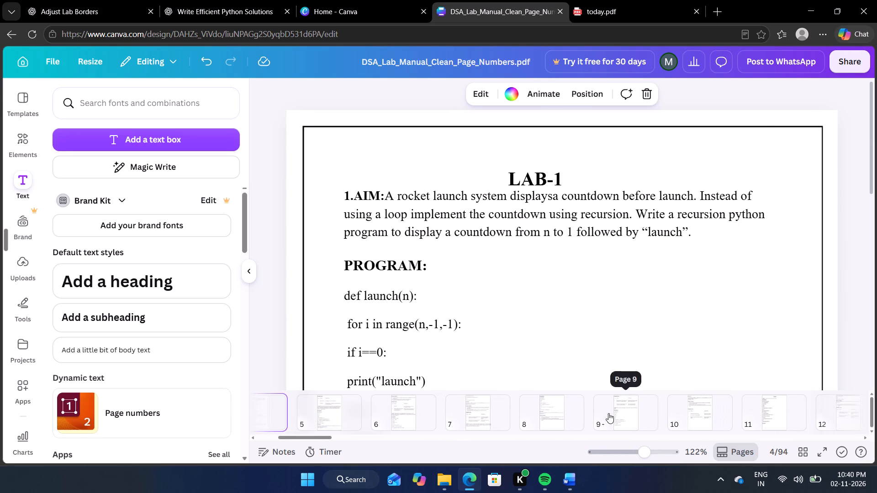
click(628, 411)
click(695, 424)
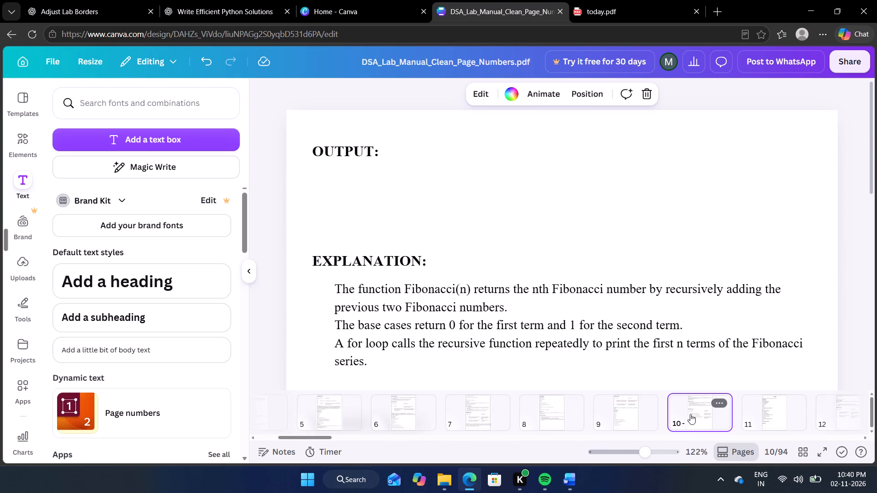
scroll(692, 411, left, 2)
click(678, 411)
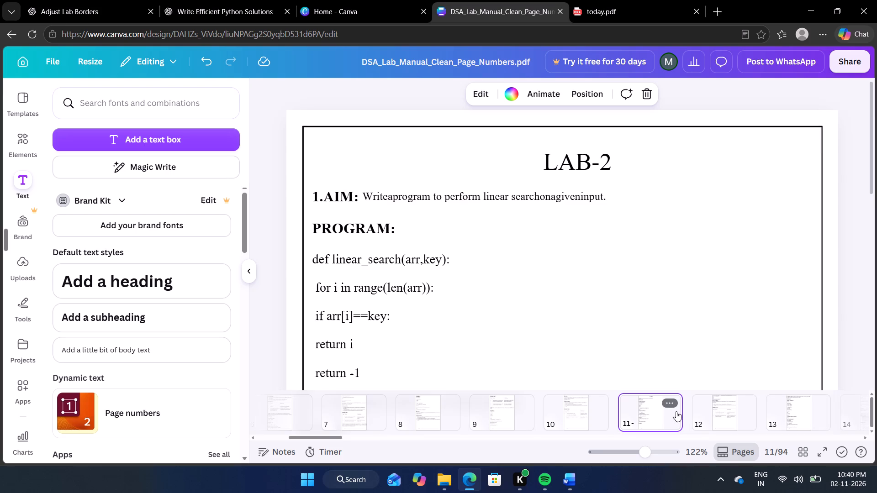
scroll(580, 408, right, 6)
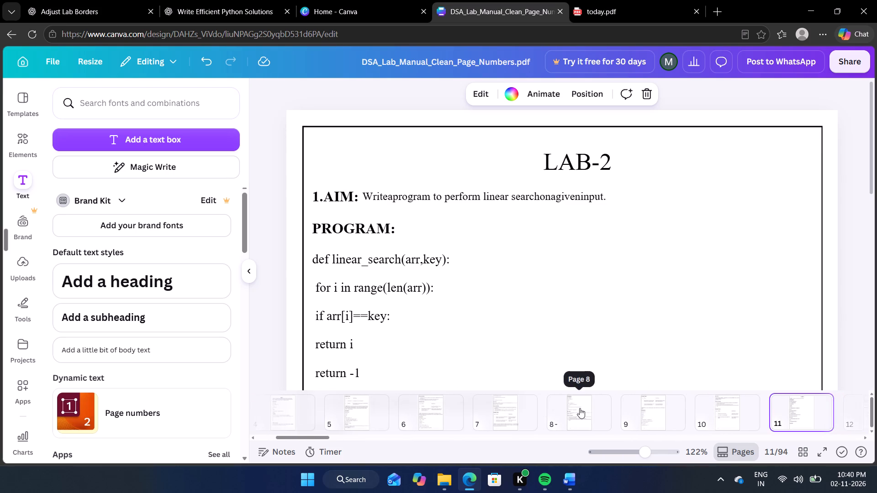
scroll(580, 408, right, 3)
click(362, 406)
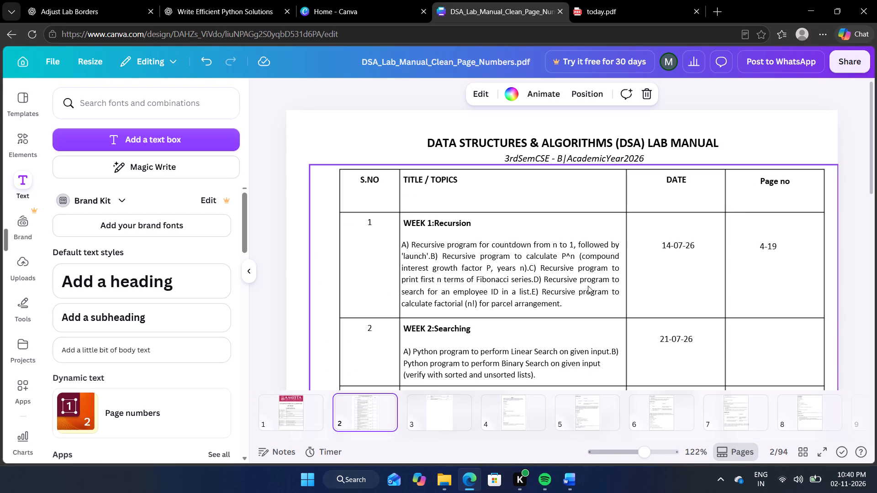
Change the Week 1 page-number entry to 4-10.
click(770, 247)
click(776, 248)
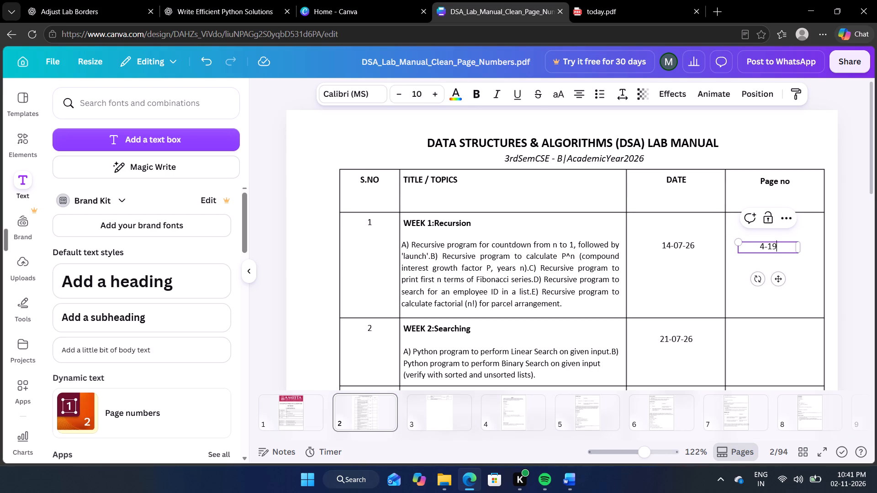
key(BackSpace)
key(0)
Duplicate the Week 1 page-number entry and place the copy in the Week 2 Page no cell, level with its date.
scroll(791, 280, down, 1)
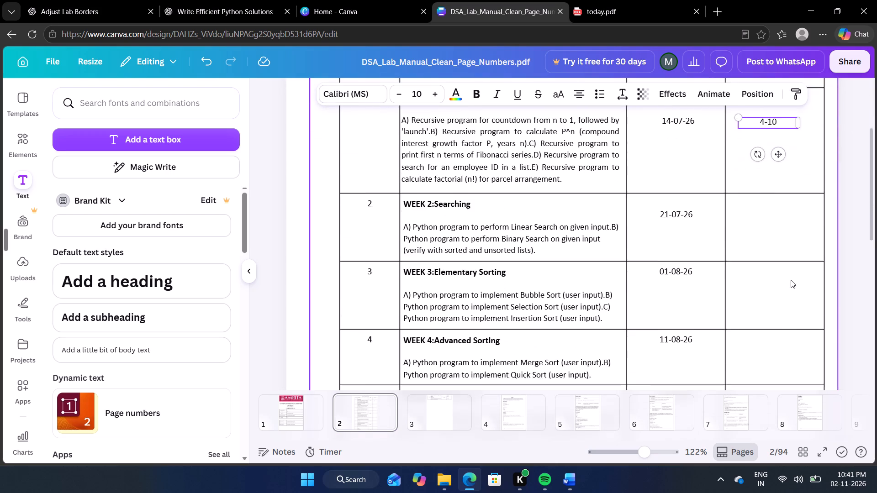
scroll(791, 280, down, 1)
scroll(791, 280, up, 1)
click(755, 285)
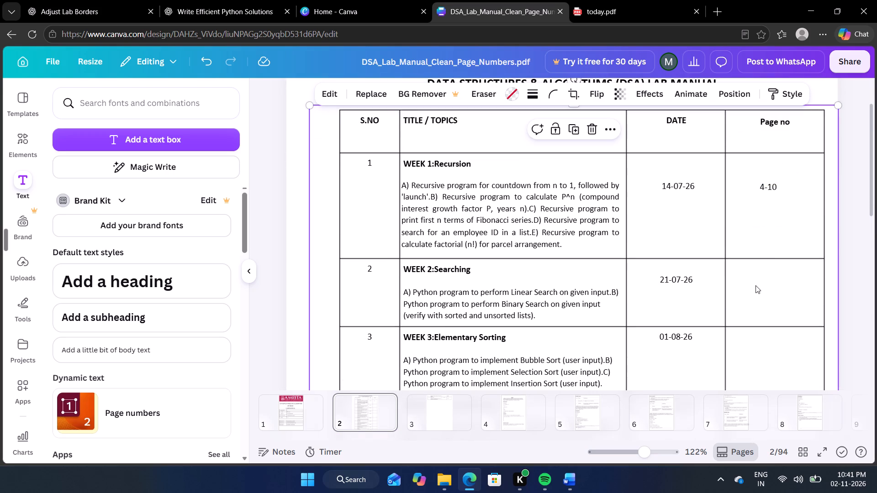
click(773, 182)
click(770, 158)
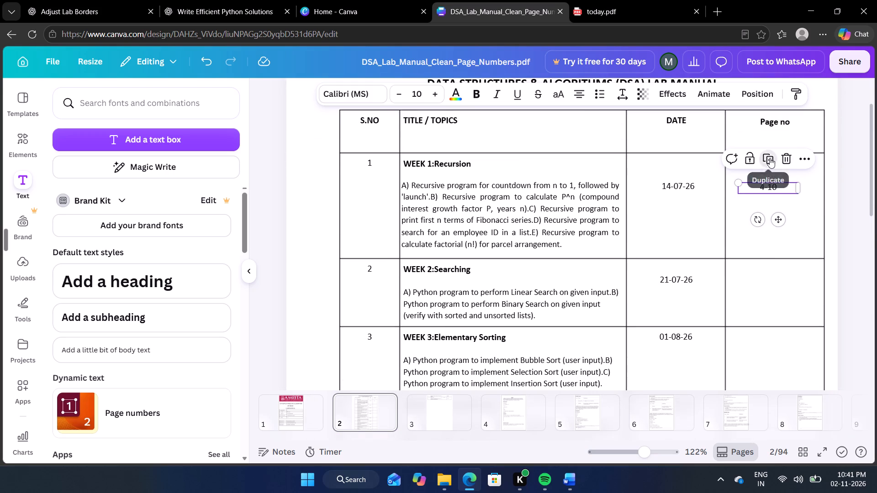
scroll(770, 158, down, 1)
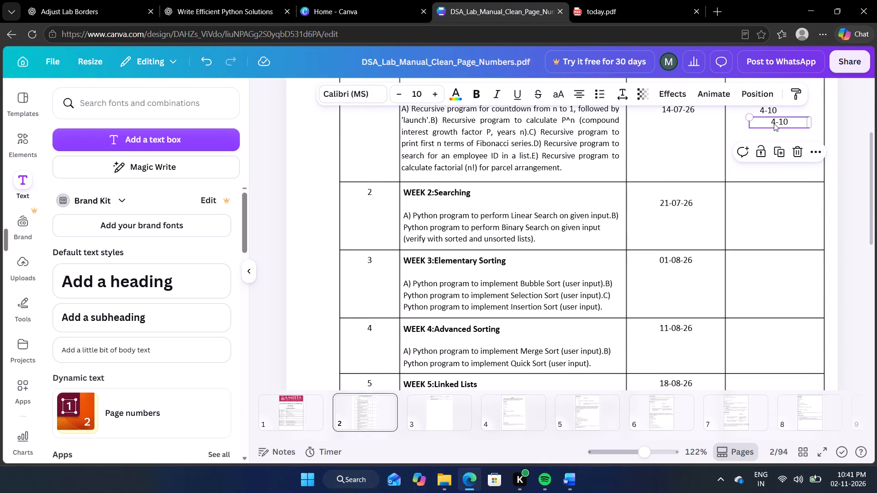
drag(774, 122, 763, 206)
Change the Week 2 page-number entry to 11-14, checking the page thumbnails for the range.
click(768, 205)
click(766, 205)
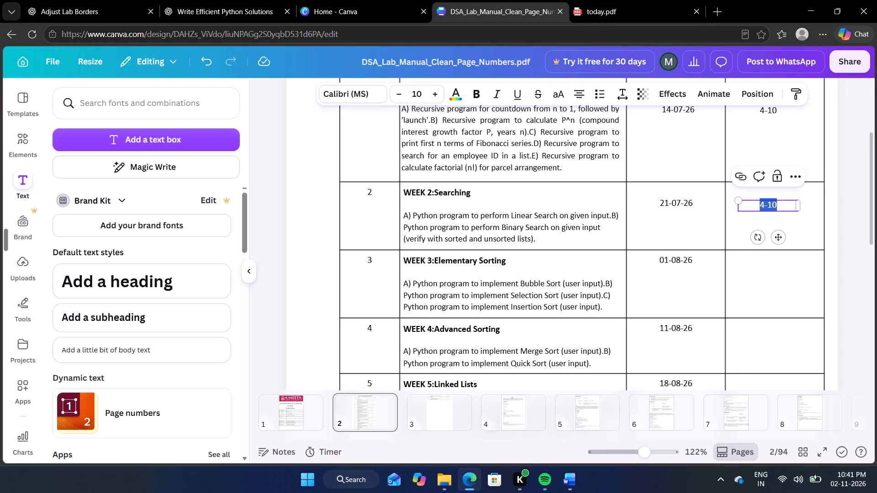
key(BackSpace)
key(BackSpace)
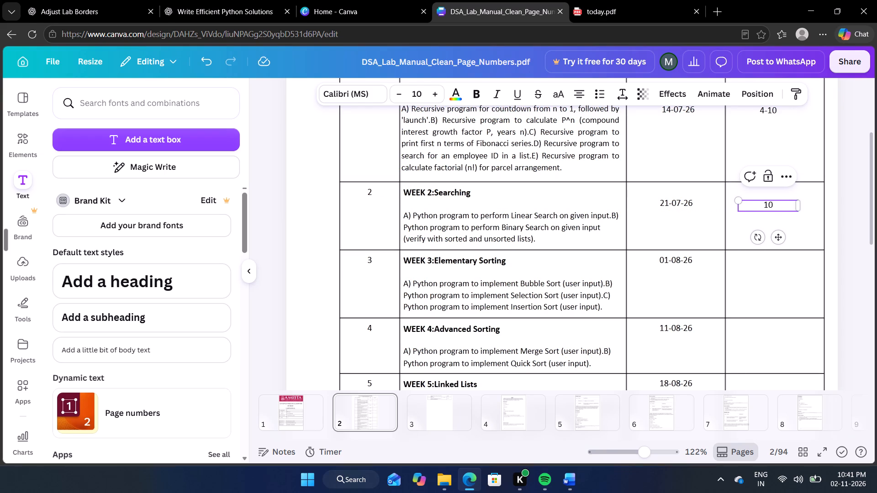
key(Right)
key(Right)
key(Right)
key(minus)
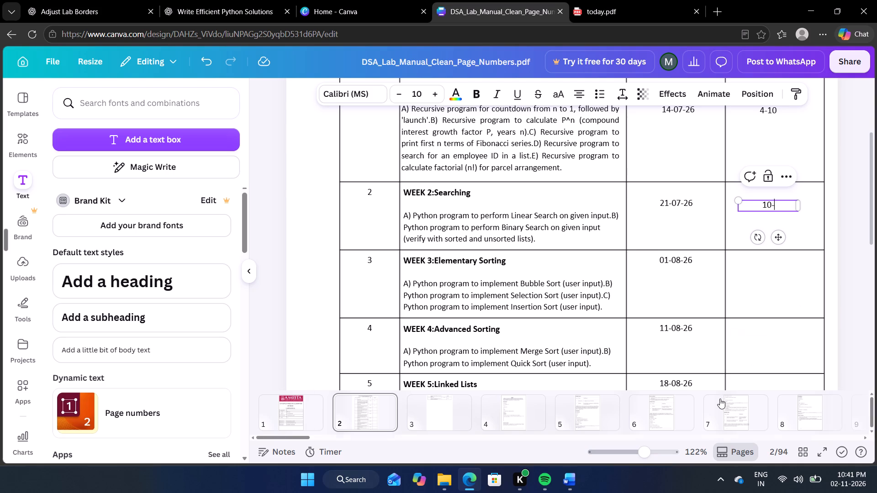
scroll(723, 425, left, 7)
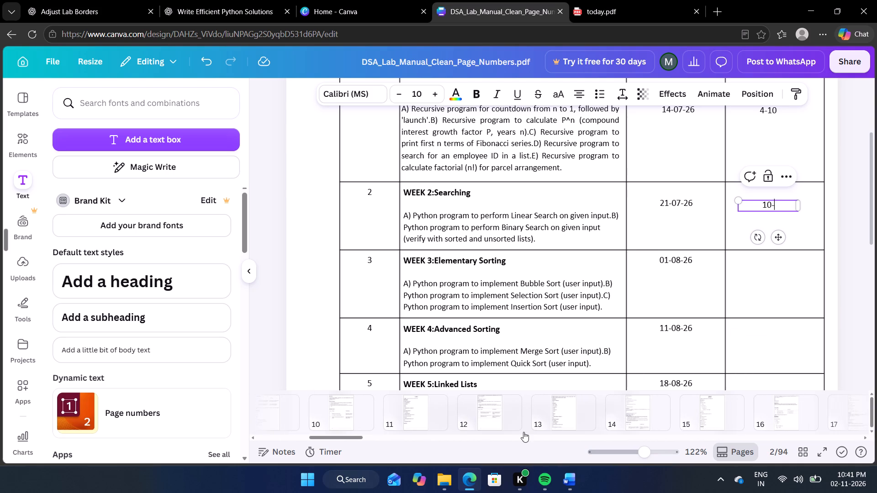
scroll(523, 432, right, 1)
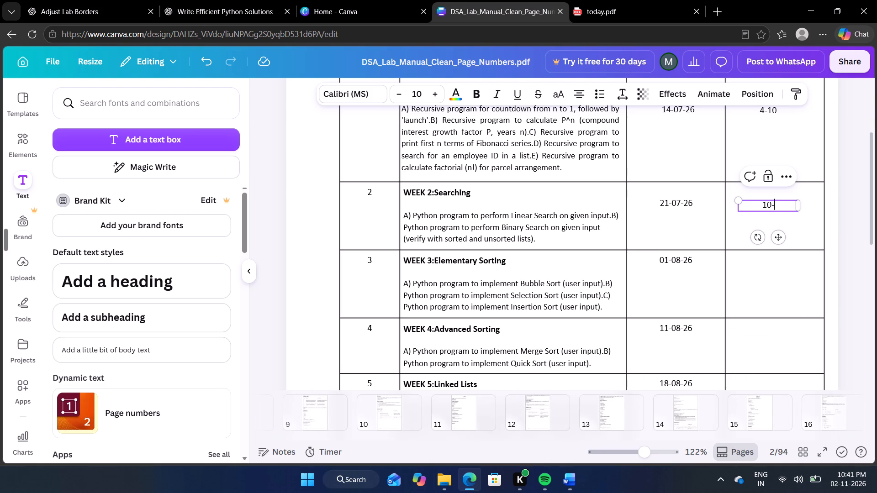
click(771, 207)
key(BackSpace)
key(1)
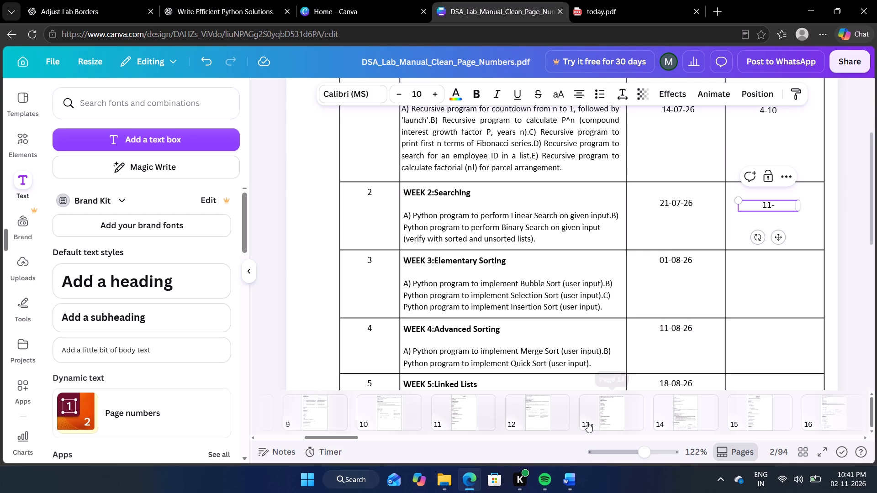
scroll(587, 422, left, 1)
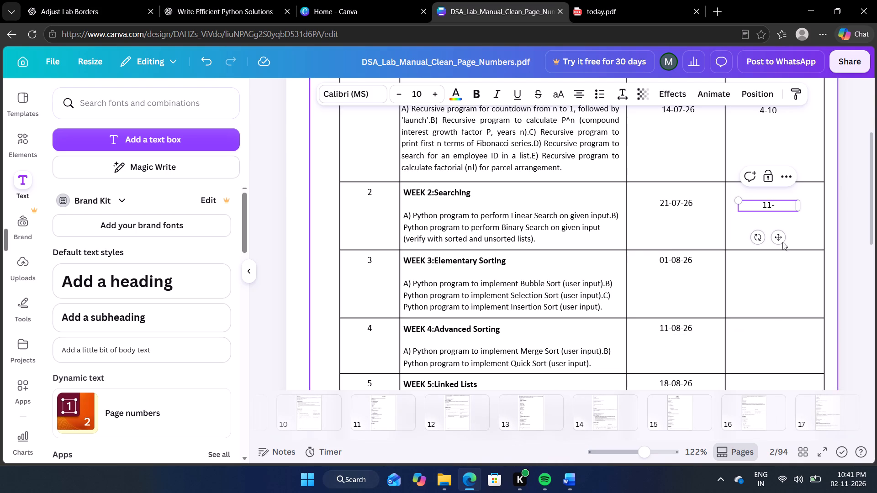
key(Right)
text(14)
click(805, 243)
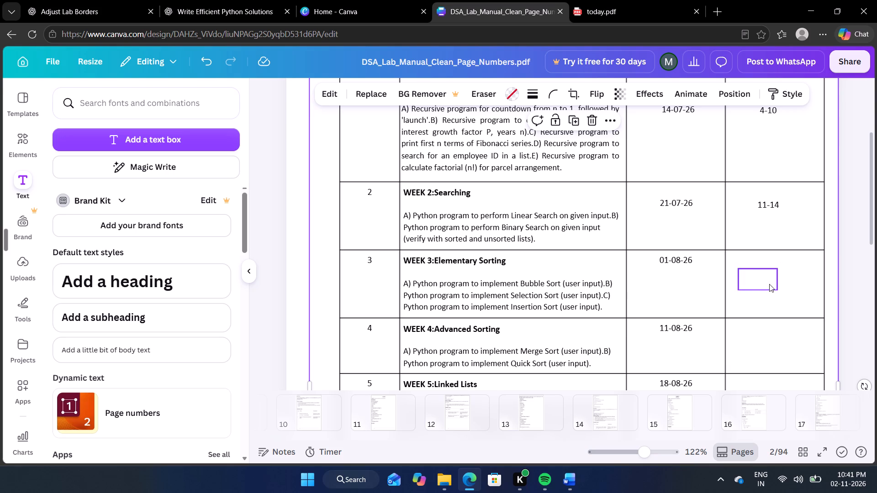
Duplicate the Week 2 page-number entry 11-14 into the Page no cells of Weeks 3, 4 and 5.
click(769, 283)
click(775, 241)
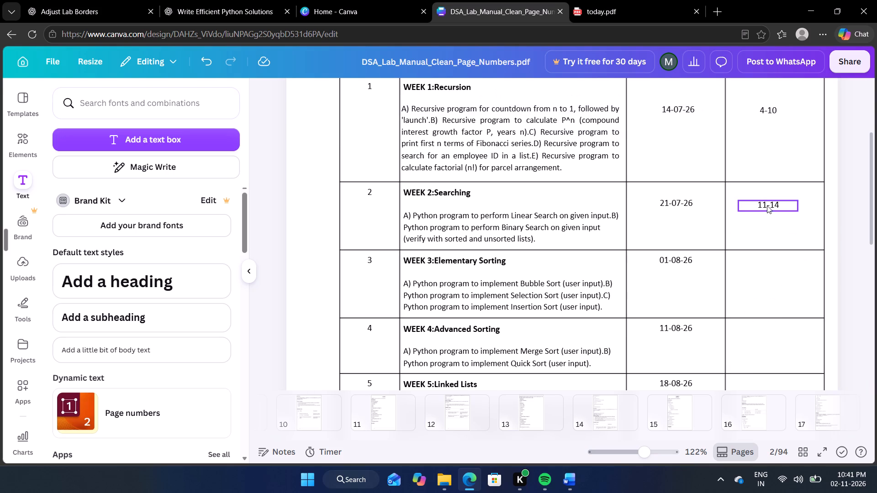
click(766, 205)
click(766, 185)
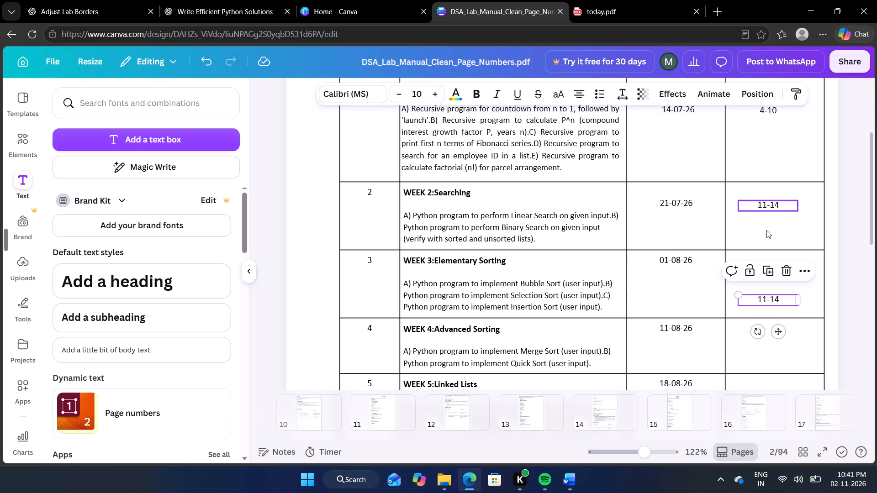
scroll(765, 254, down, 1)
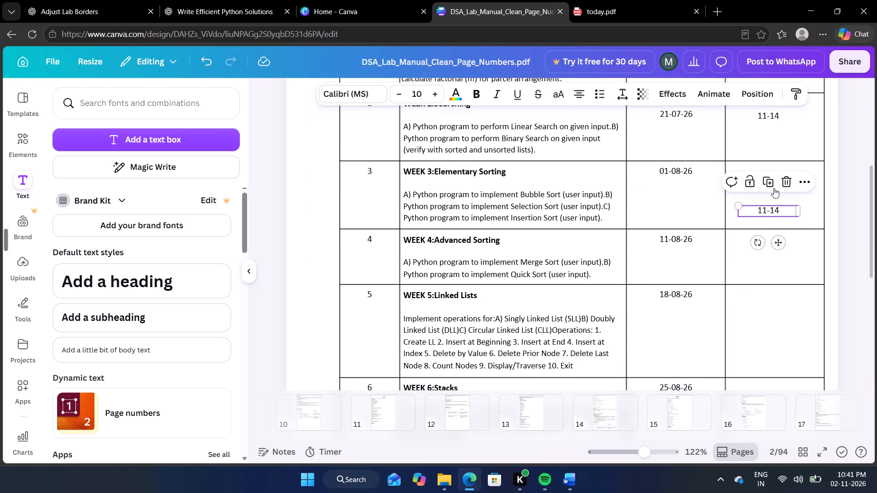
click(772, 185)
drag(774, 300, 777, 250)
click(771, 232)
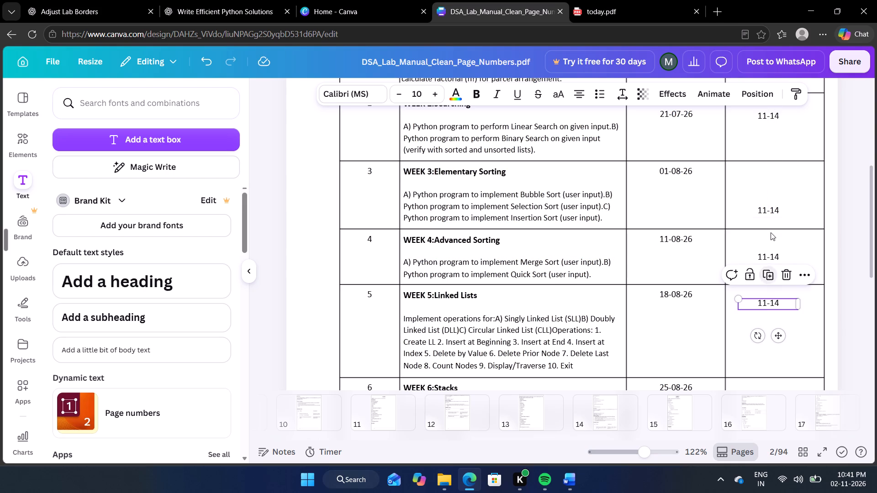
drag(767, 301, 765, 319)
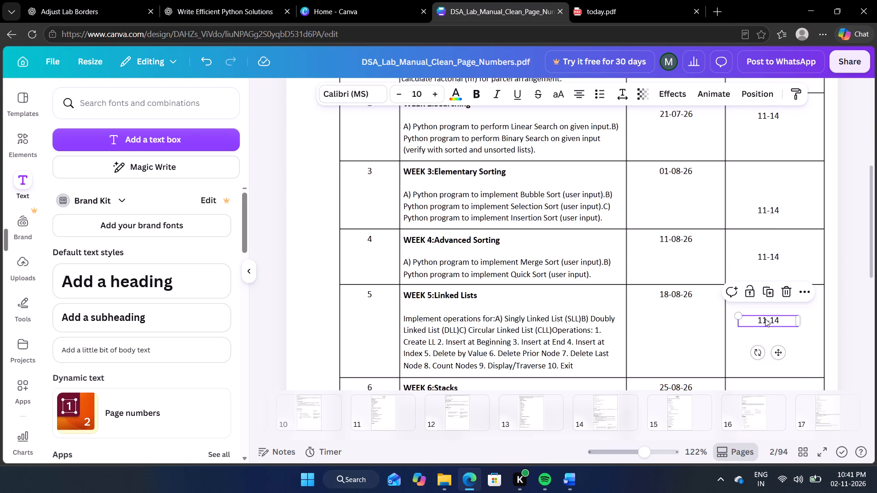
Place further copies of the 11-14 entry in the Week 6 and Week 7 Page no cells, in line with those above.
scroll(765, 319, down, 2)
scroll(765, 284, up, 1)
scroll(786, 168, up, 1)
click(771, 155)
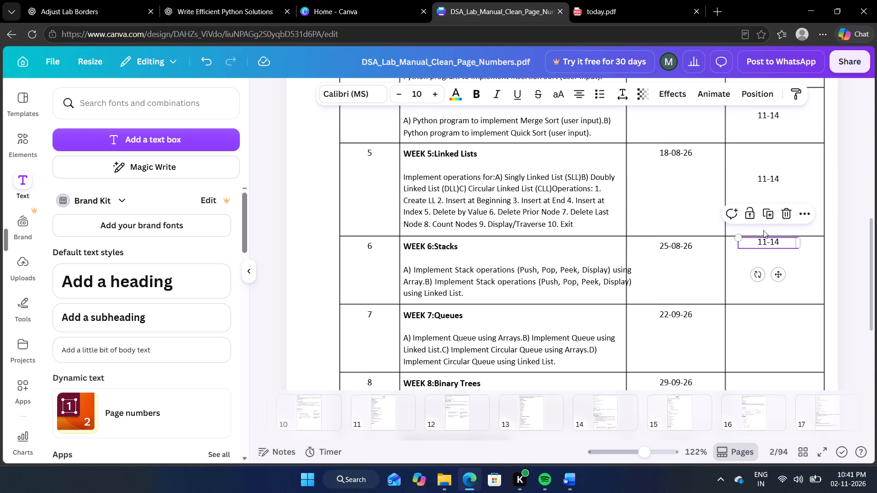
drag(762, 242, 761, 264)
scroll(761, 264, down, 1)
click(772, 203)
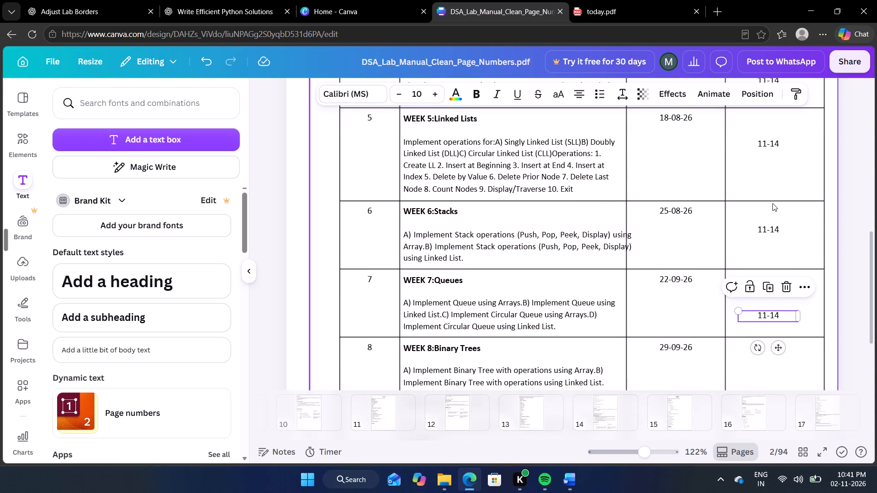
scroll(763, 272, down, 1)
drag(766, 266, 770, 252)
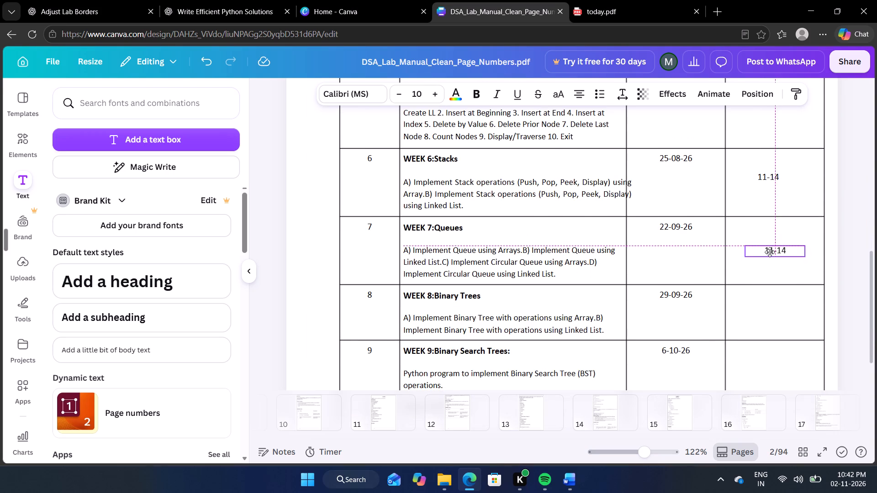
drag(770, 252, 766, 252)
Place copies of the 11-14 entry in the Page no cells of Weeks 8, 9 and 10, keeping the column aligned.
scroll(780, 283, down, 1)
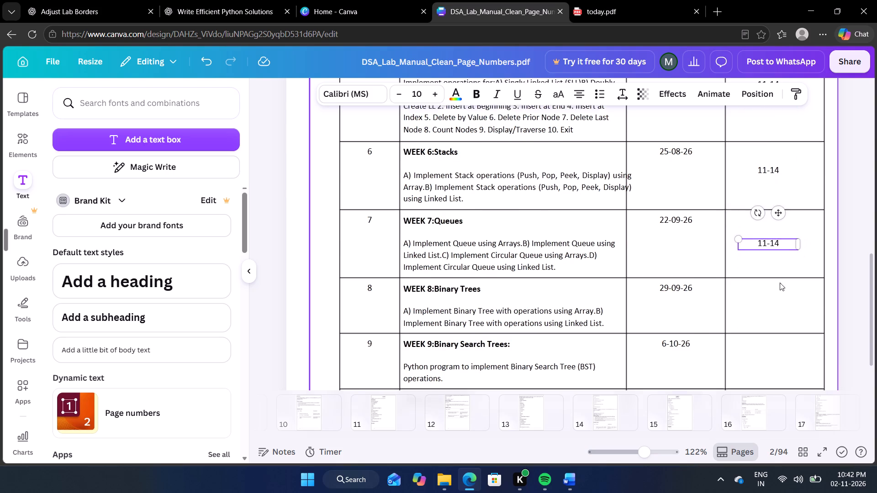
scroll(780, 283, down, 1)
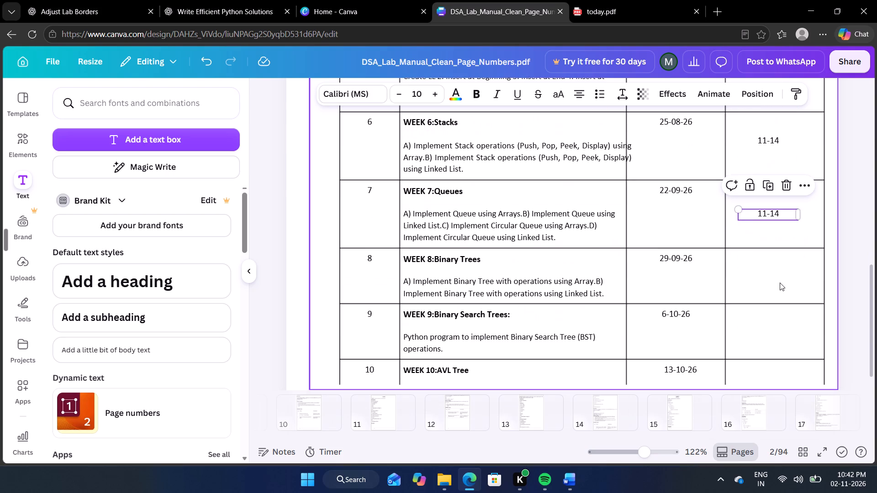
click(767, 190)
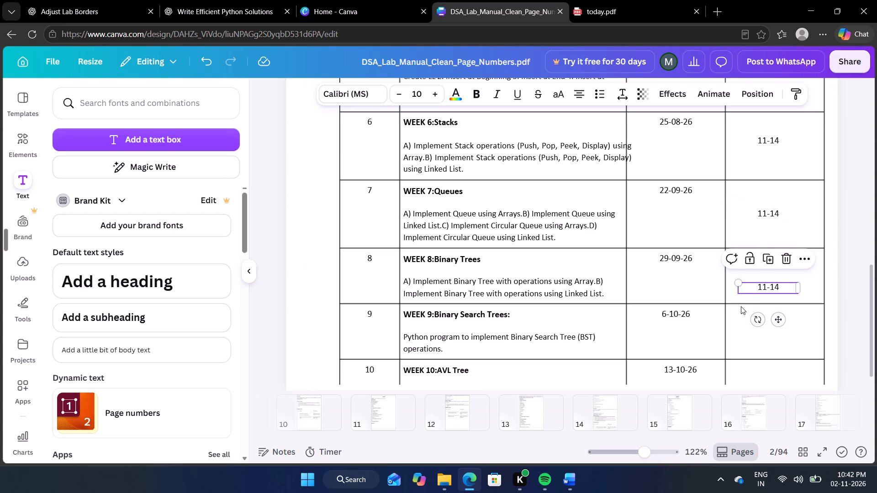
click(707, 309)
drag(761, 284, 761, 283)
drag(761, 283, 762, 271)
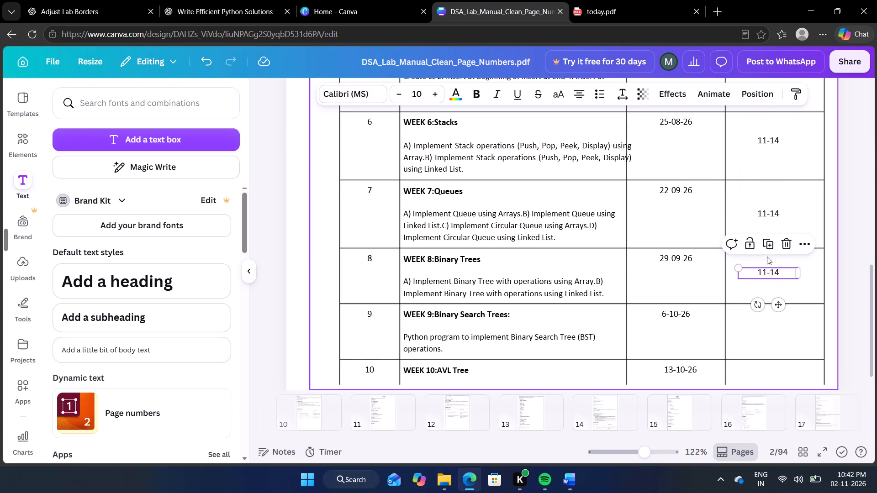
click(768, 241)
scroll(759, 319, down, 1)
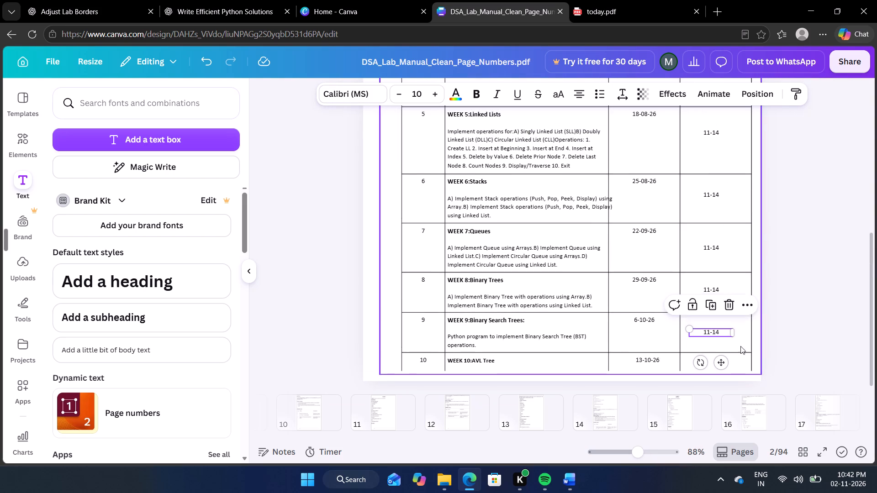
click(715, 310)
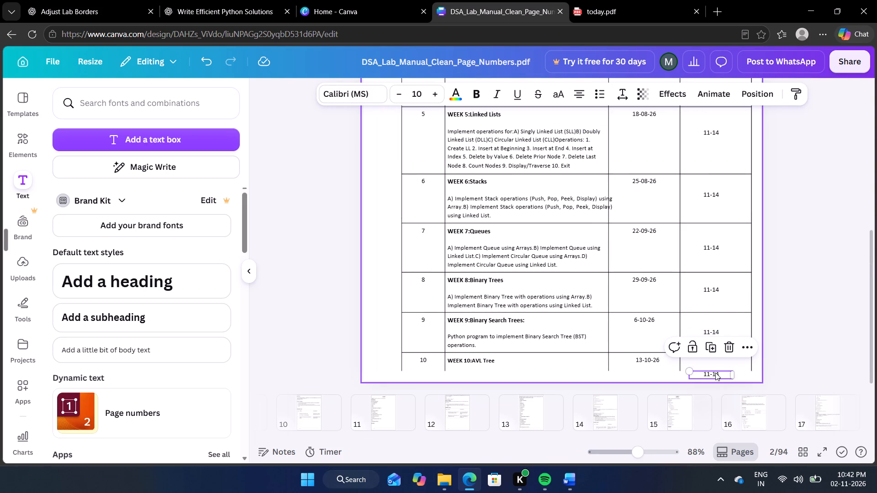
drag(715, 372, 661, 353)
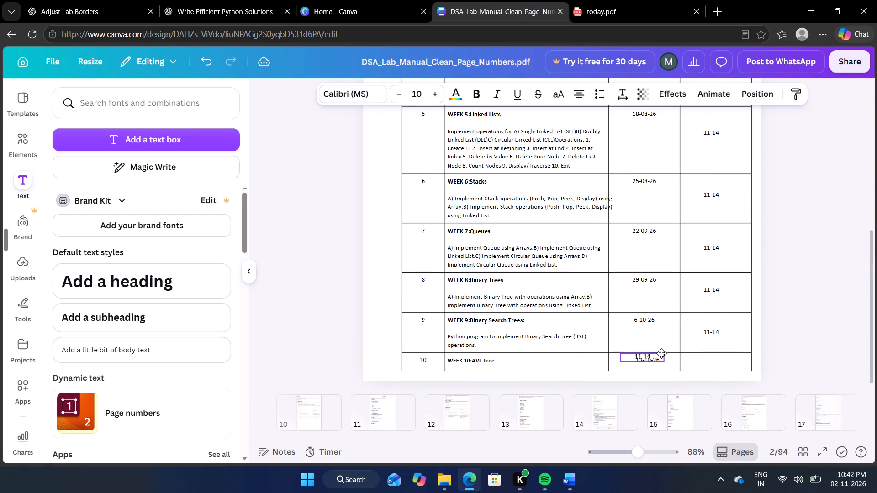
drag(661, 353, 717, 361)
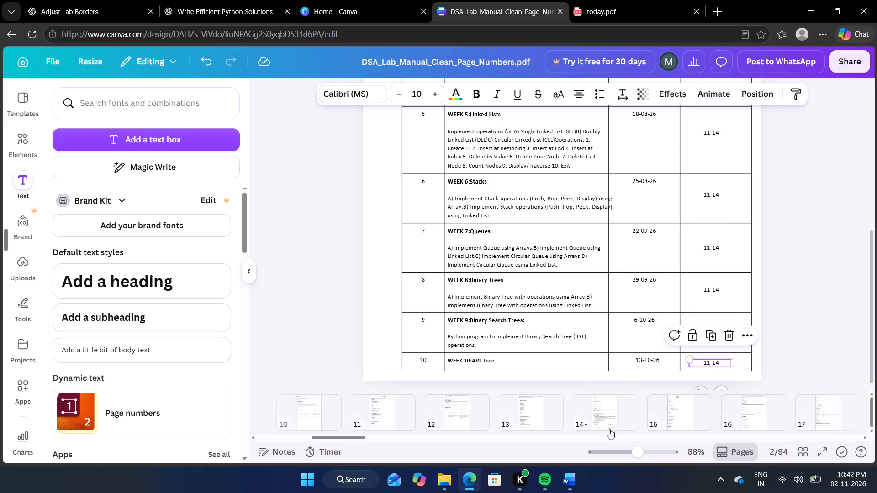
Change the starting page of the Week 3 page-number entry on page 2 to 15.
scroll(400, 393, right, 16)
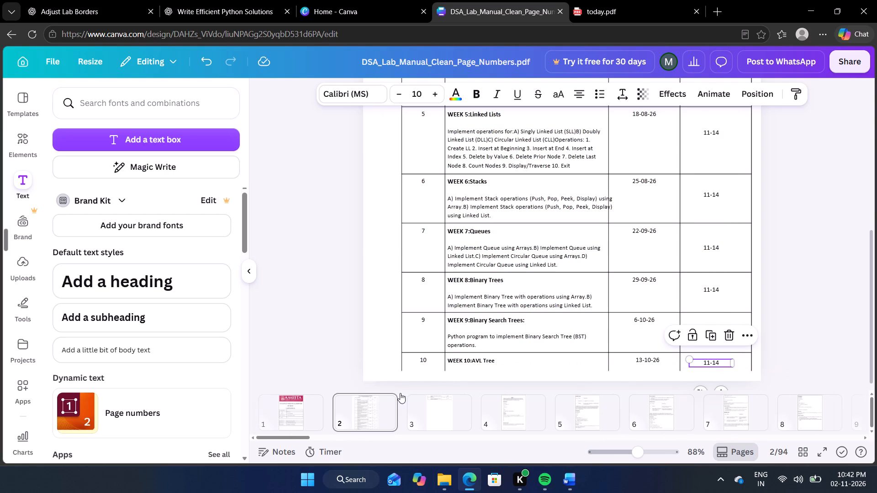
click(375, 411)
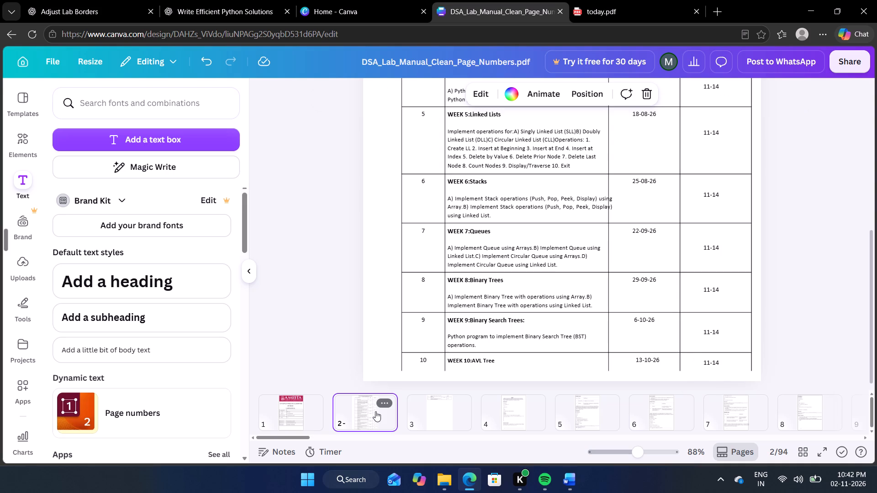
scroll(680, 248, up, 1)
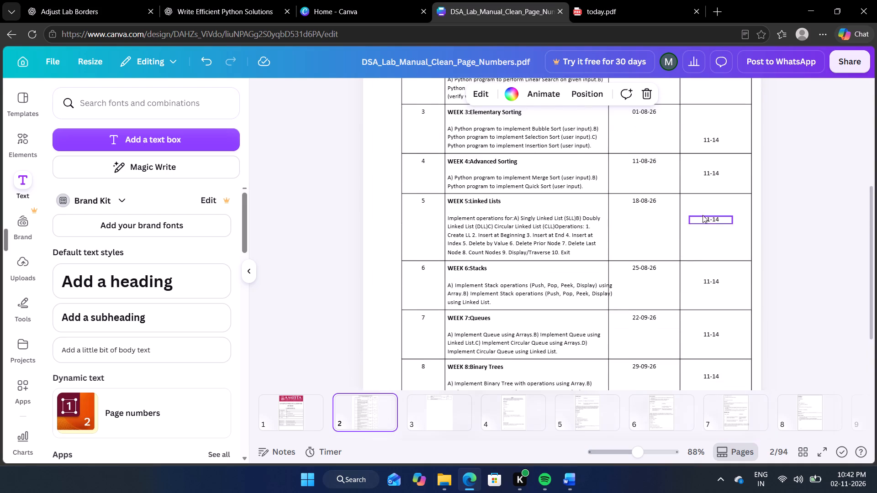
scroll(703, 212, up, 2)
scroll(703, 212, down, 1)
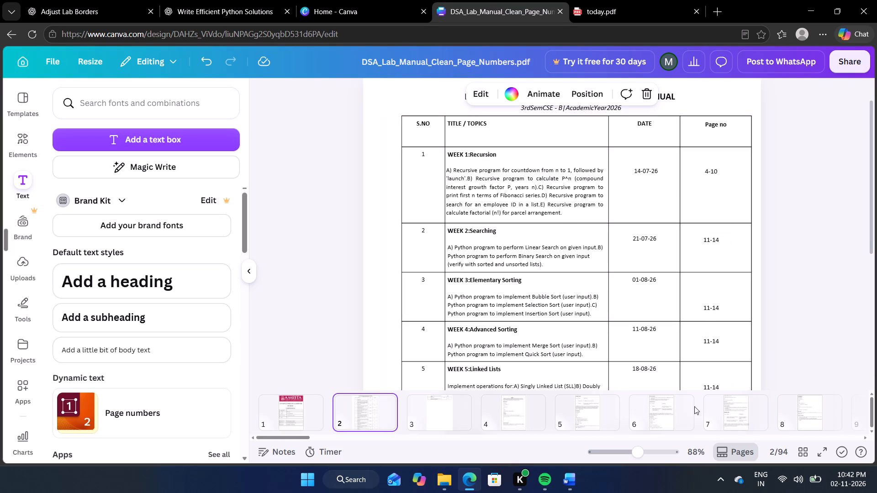
scroll(694, 406, left, 7)
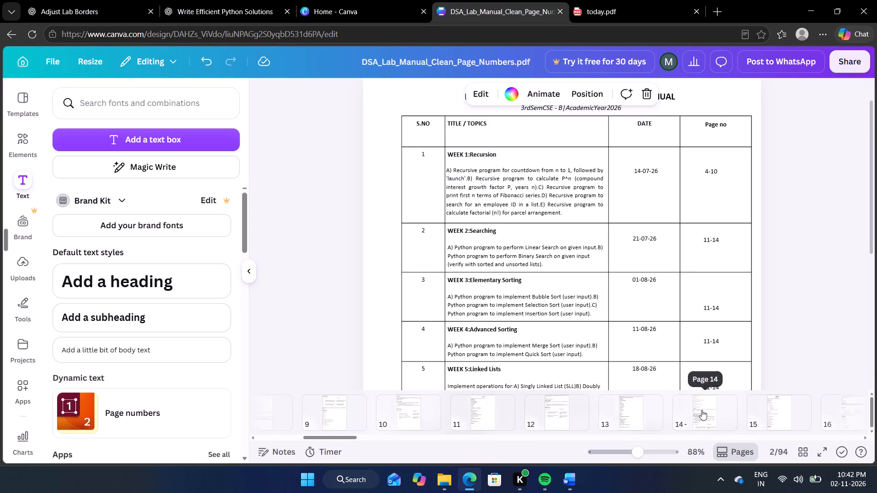
click(707, 312)
click(710, 310)
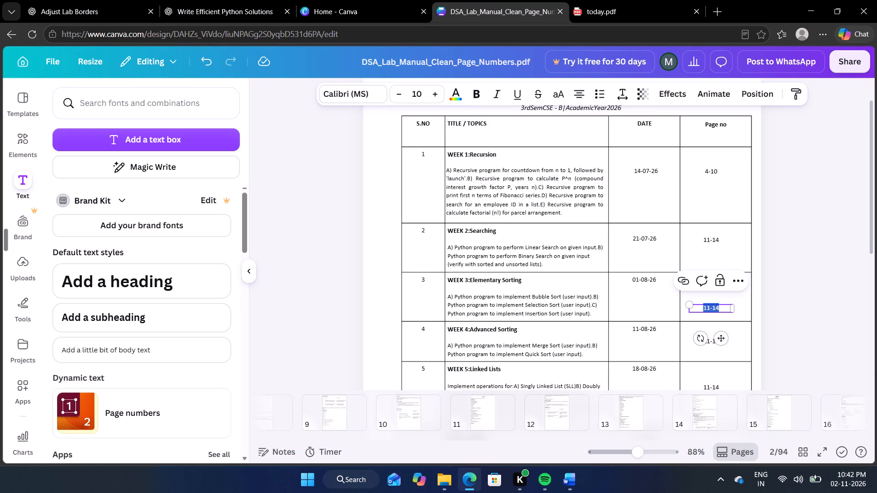
click(710, 310)
key(BackSpace)
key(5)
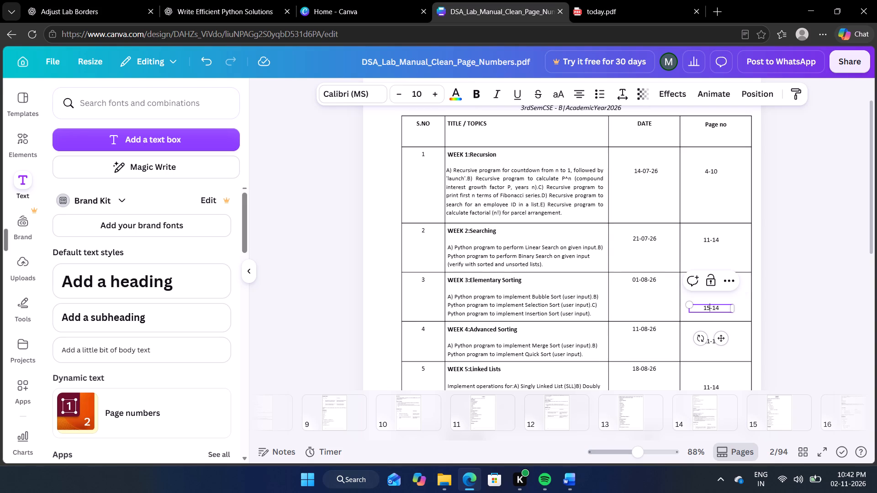
Find the last page of the Week 3 lab in the page thumbnails and complete its entry as 15-19.
scroll(777, 419, left, 1)
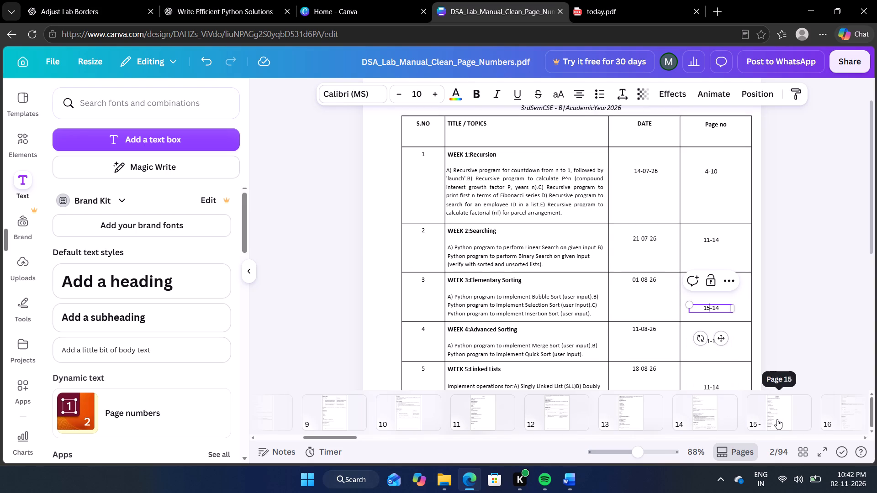
scroll(777, 419, left, 6)
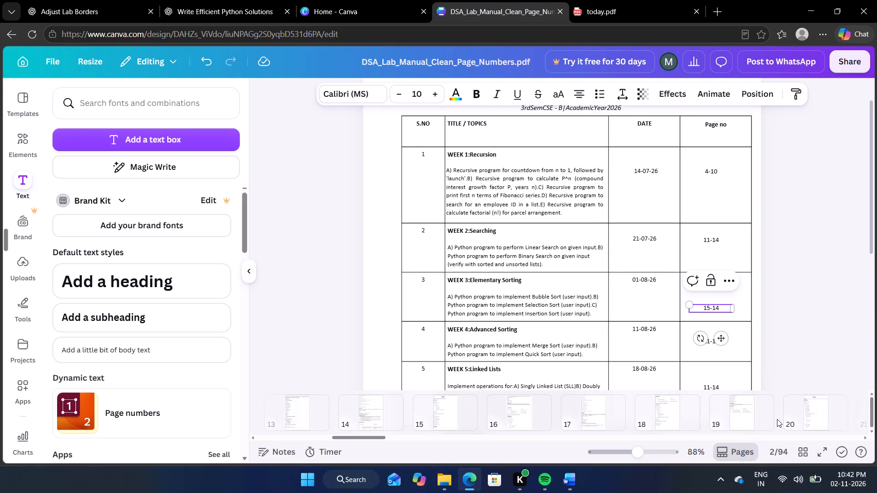
scroll(777, 419, left, 2)
key(Right)
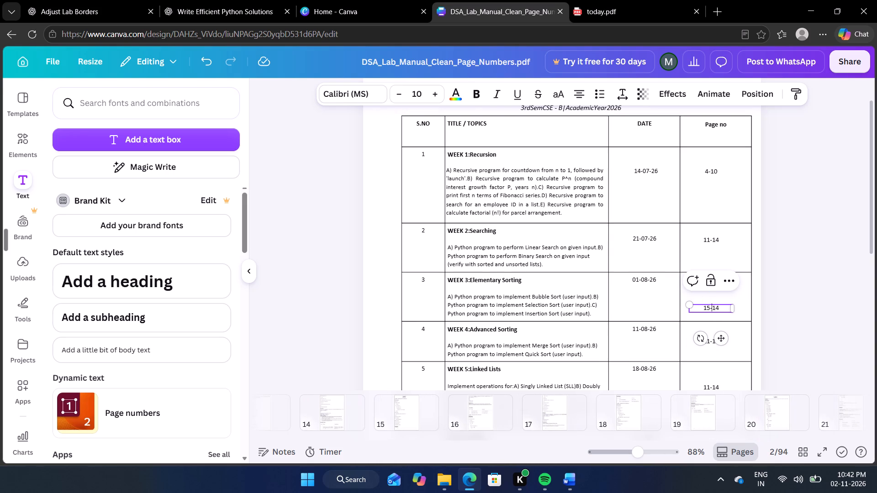
key(Right)
key(Right)
key(BackSpace)
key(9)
click(811, 303)
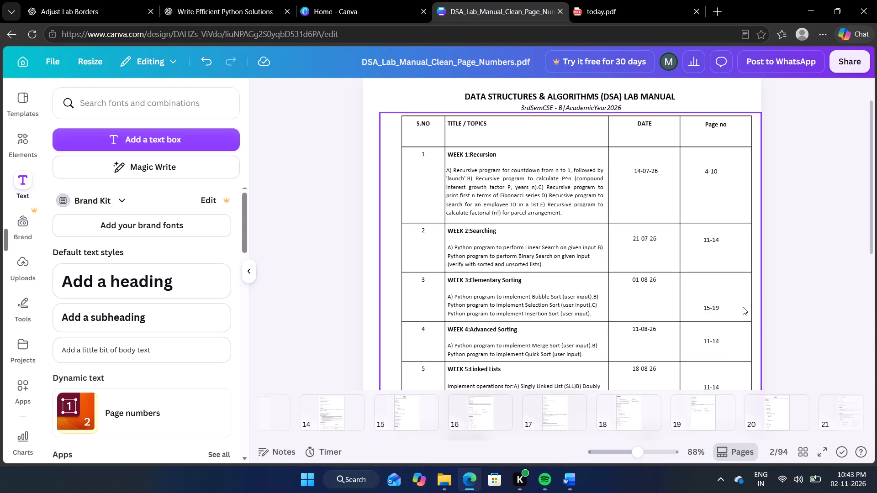
Move the Week 3 page-number entry slightly up so it sits nearer the middle of its Page no cell.
drag(714, 310, 714, 298)
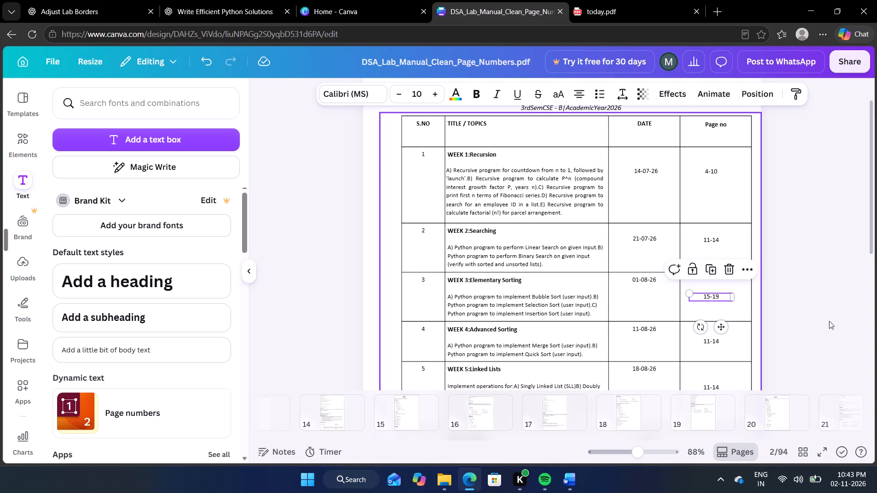
click(862, 325)
Change the starting page of the Week 4 page-number entry to 20.
click(696, 344)
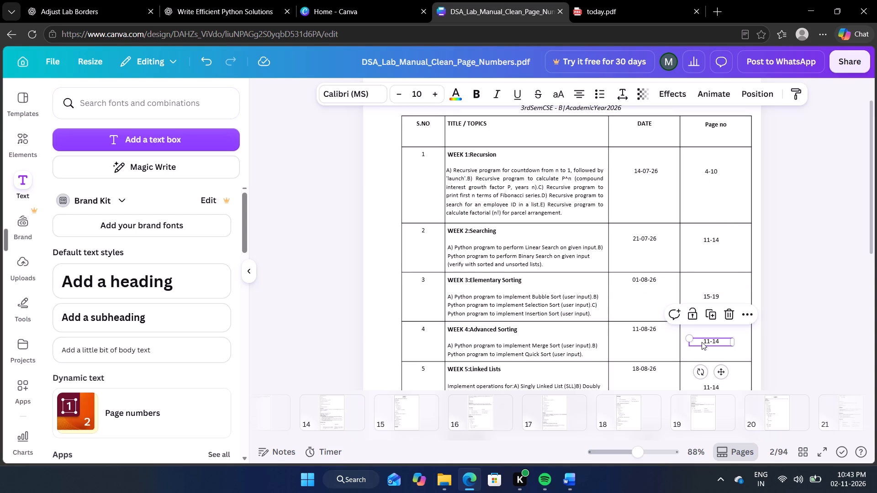
click(708, 342)
click(708, 342)
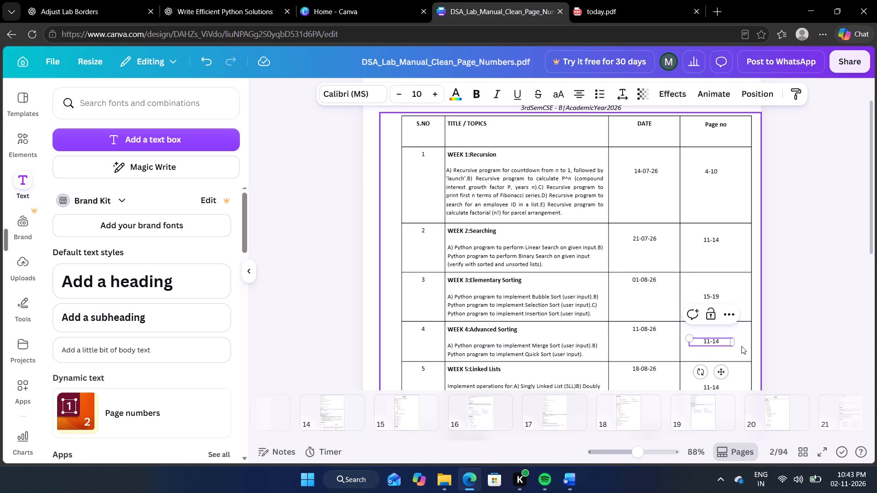
key(Right)
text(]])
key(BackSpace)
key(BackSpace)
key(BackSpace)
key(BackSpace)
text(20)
Check where the Week 4 lab starts and ends among the pages, and complete its index entry as 20-23.
click(785, 427)
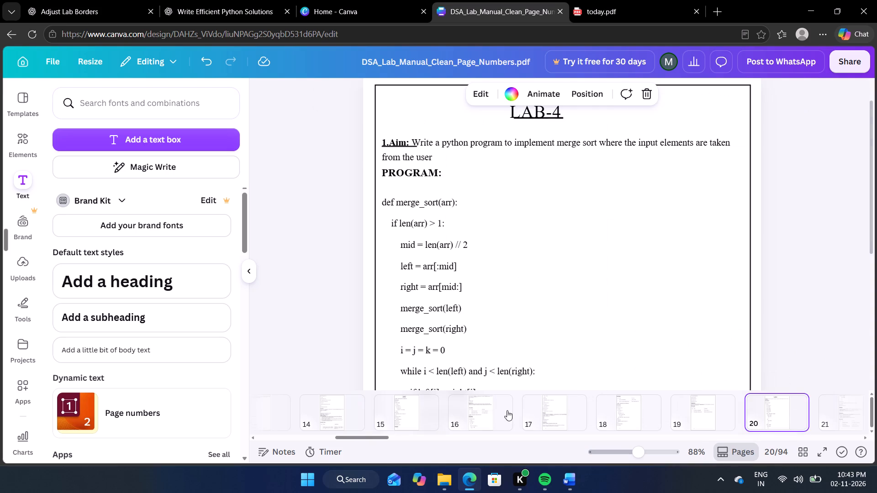
scroll(767, 420, left, 5)
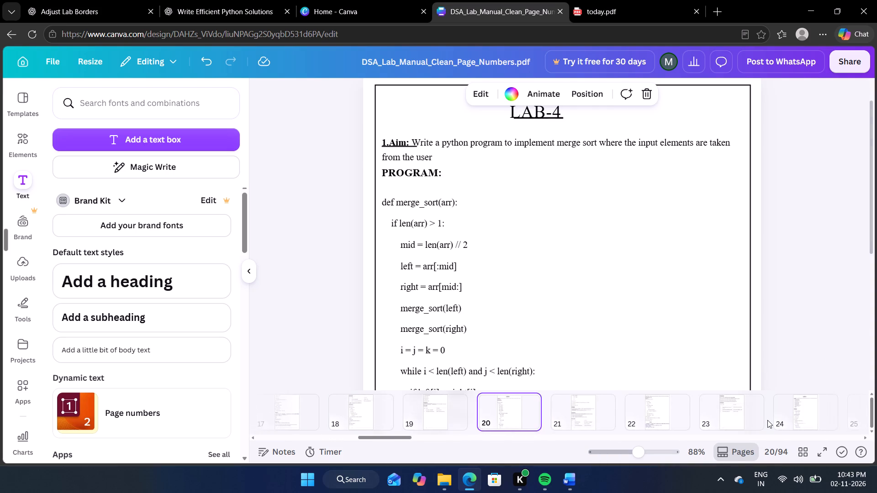
scroll(767, 420, left, 2)
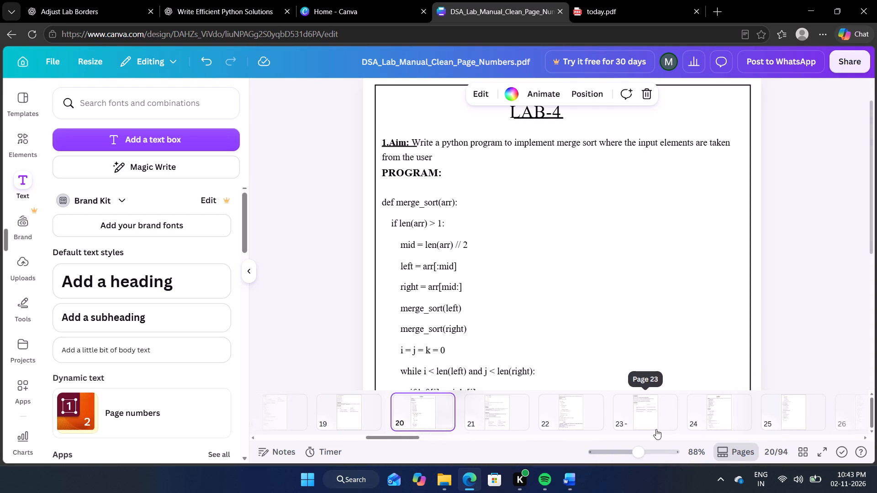
scroll(611, 423, right, 12)
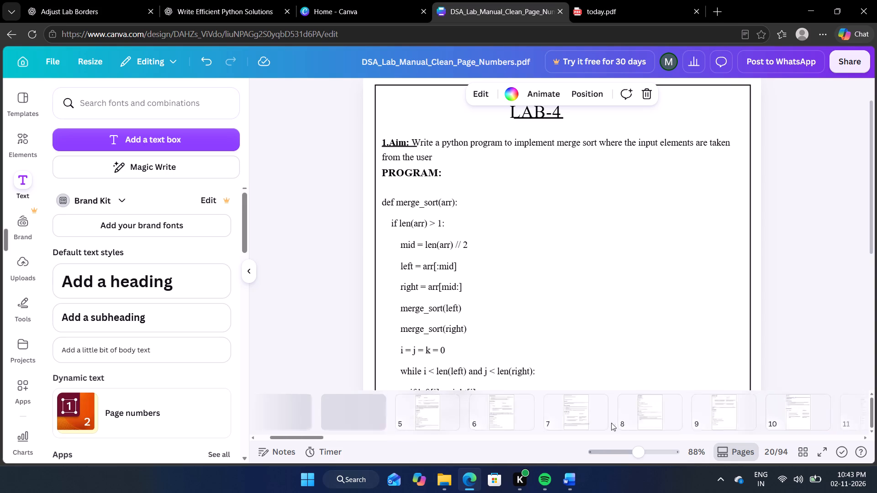
scroll(611, 423, right, 2)
click(370, 420)
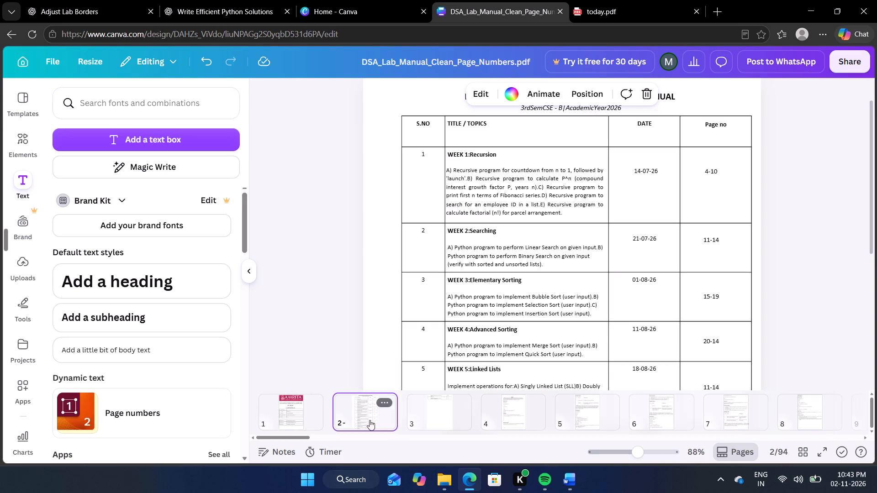
scroll(749, 302, down, 1)
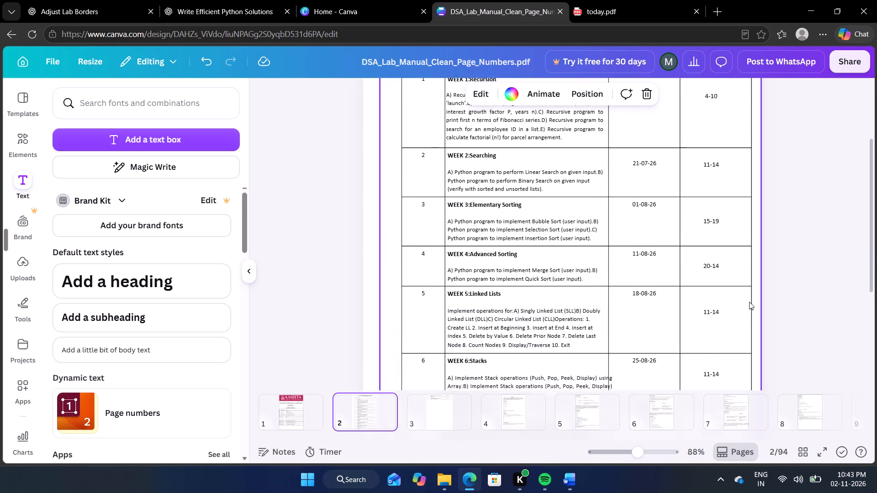
scroll(749, 302, down, 1)
click(718, 252)
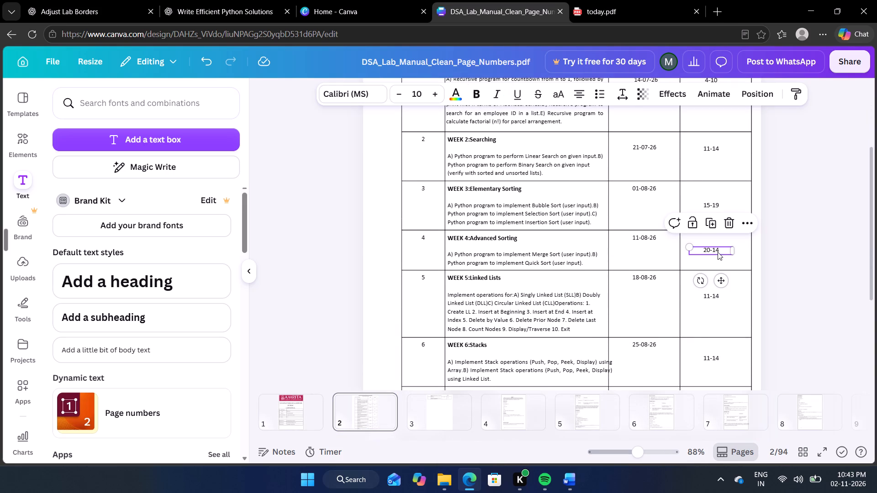
click(722, 252)
key(BackSpace)
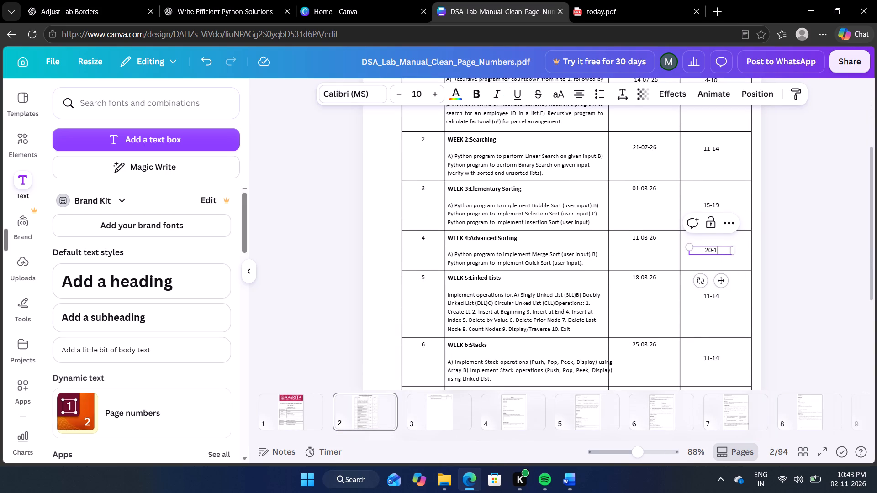
key(BackSpace)
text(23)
Look through the page thumbnails beyond page 23 for the start of the Week 5 lab, and open page 24 to check it.
scroll(773, 420, left, 3)
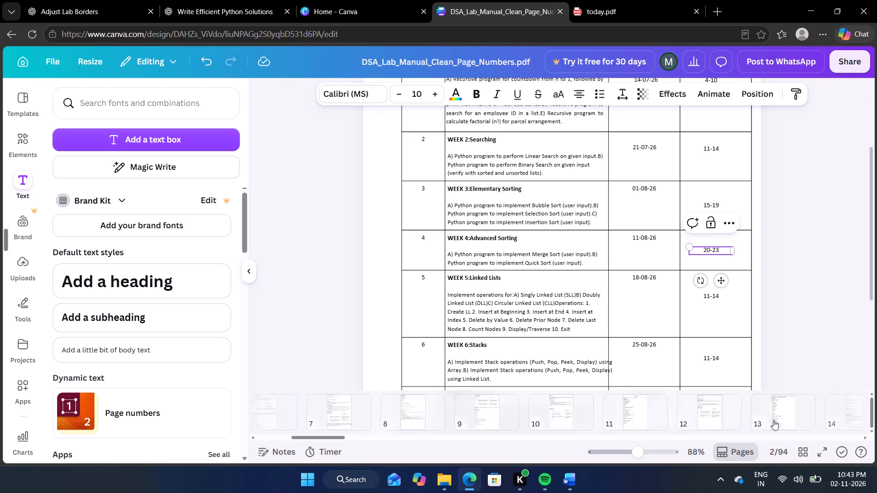
scroll(773, 420, left, 13)
scroll(773, 420, right, 2)
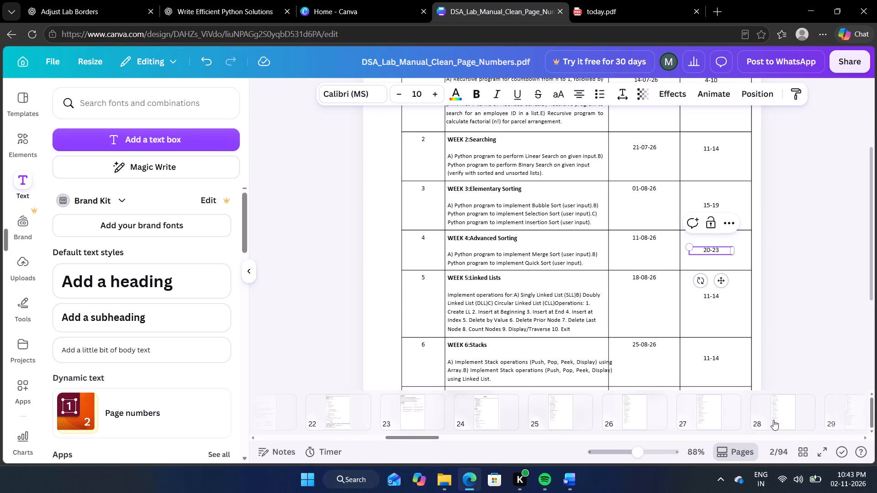
scroll(773, 420, right, 2)
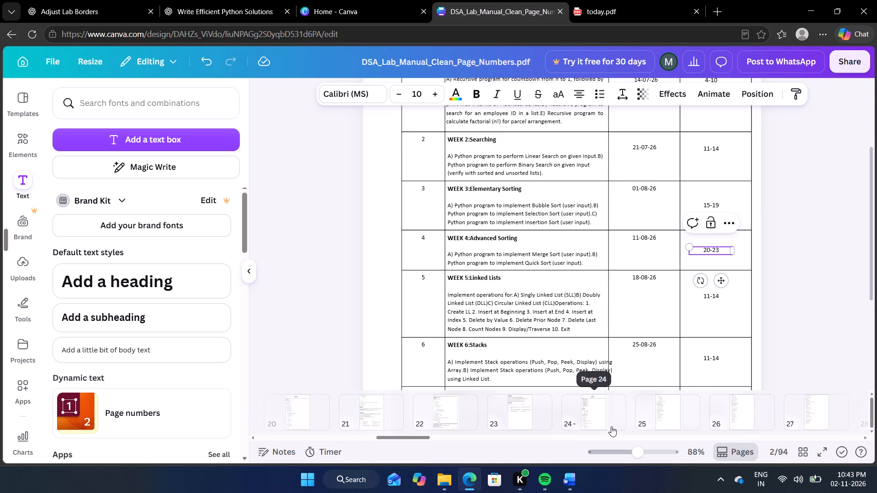
scroll(611, 426, left, 7)
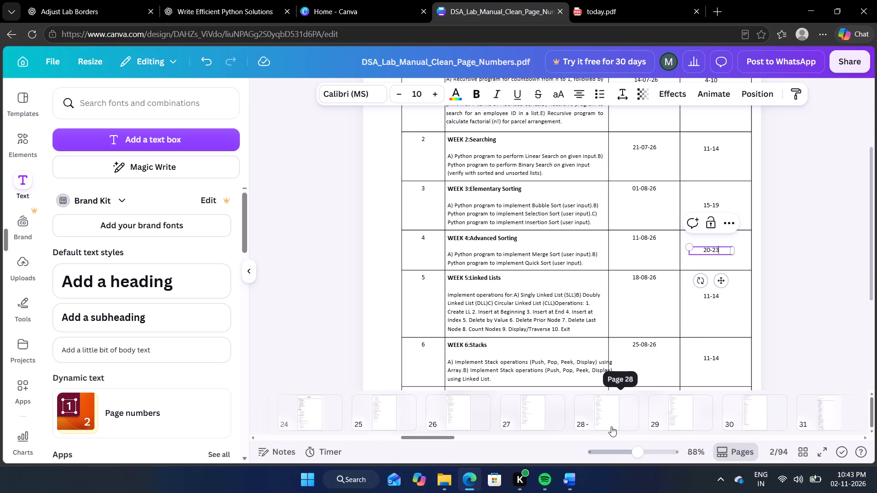
scroll(611, 426, left, 8)
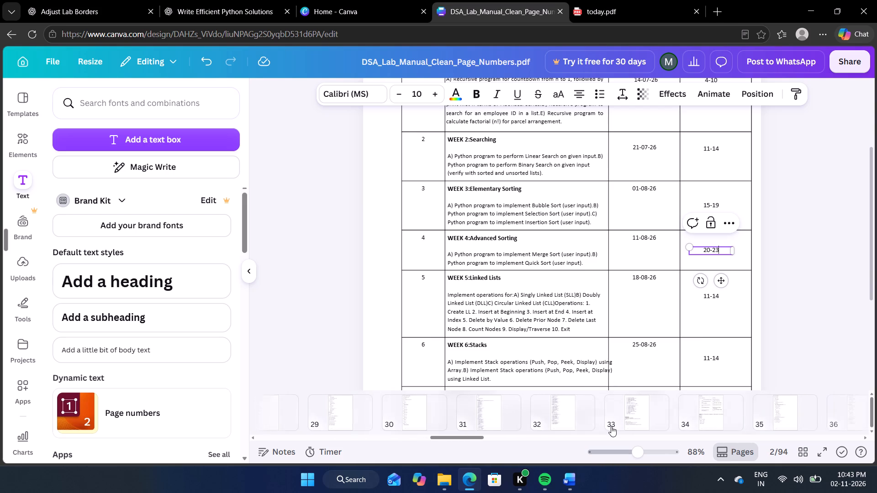
scroll(611, 426, left, 4)
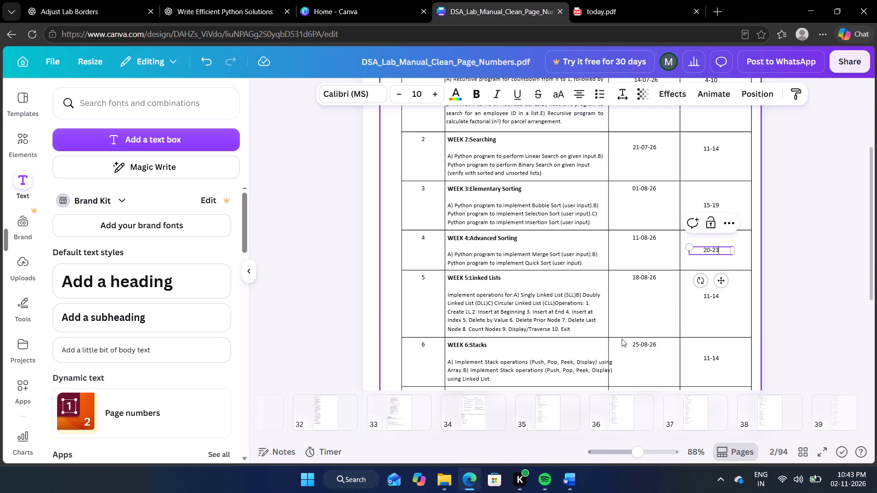
scroll(614, 341, right, 2)
scroll(470, 418, right, 2)
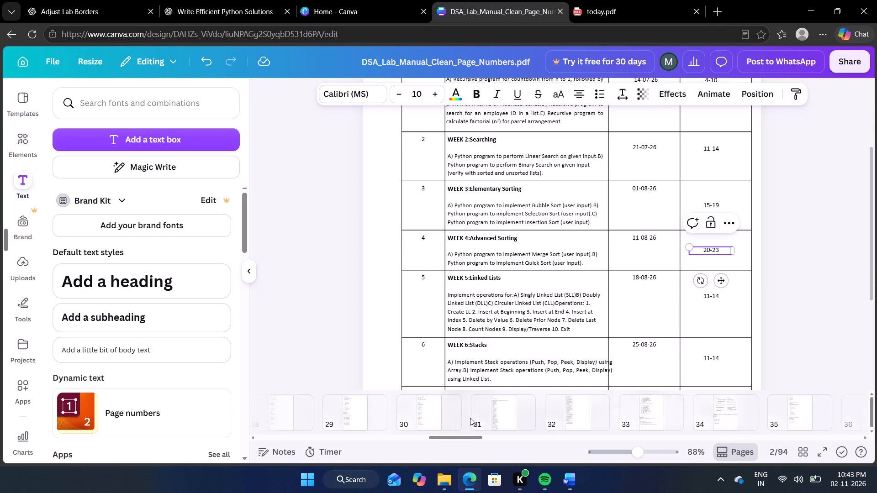
scroll(470, 418, right, 4)
scroll(403, 419, right, 2)
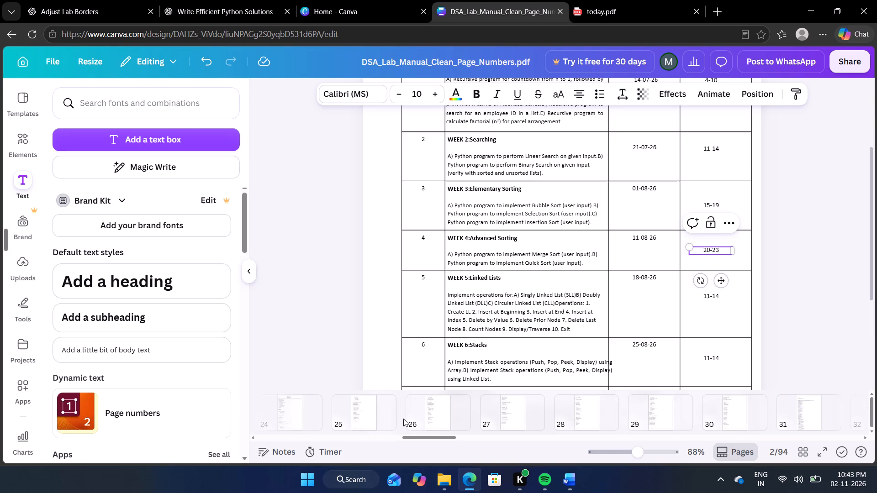
scroll(403, 419, right, 2)
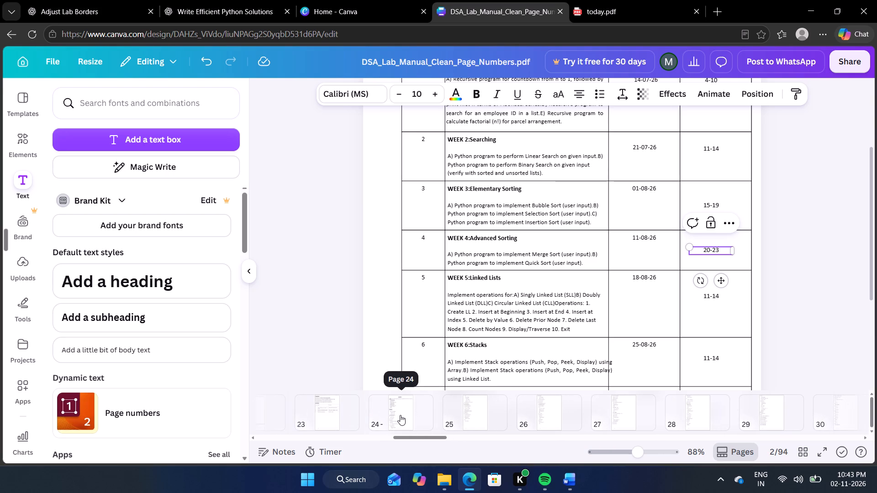
click(400, 415)
scroll(473, 282, up, 6)
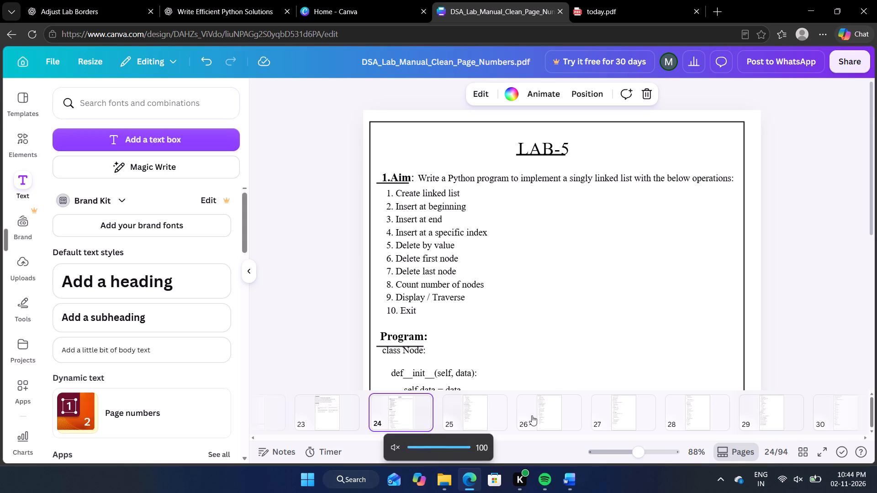
Unmute the computer's sound.
click(402, 443)
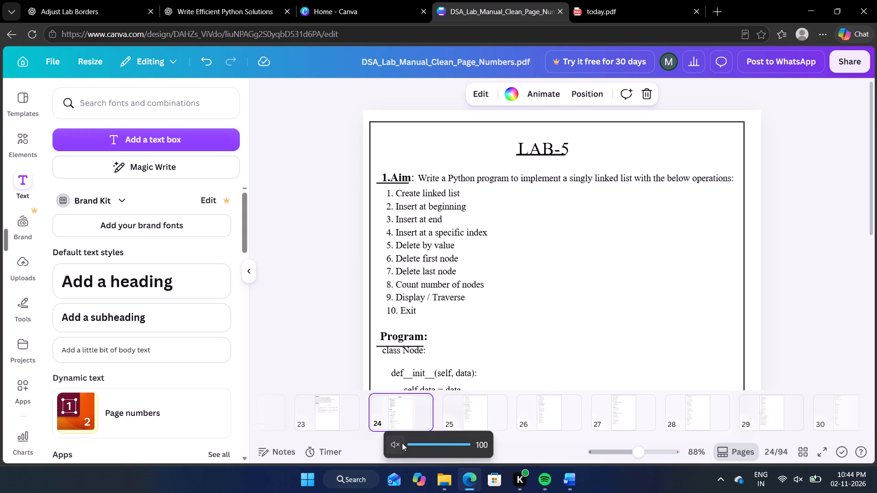
Look through the pages after 24 for the end of the Week 5 lab, checking pages 34 and 35.
scroll(614, 415, left, 3)
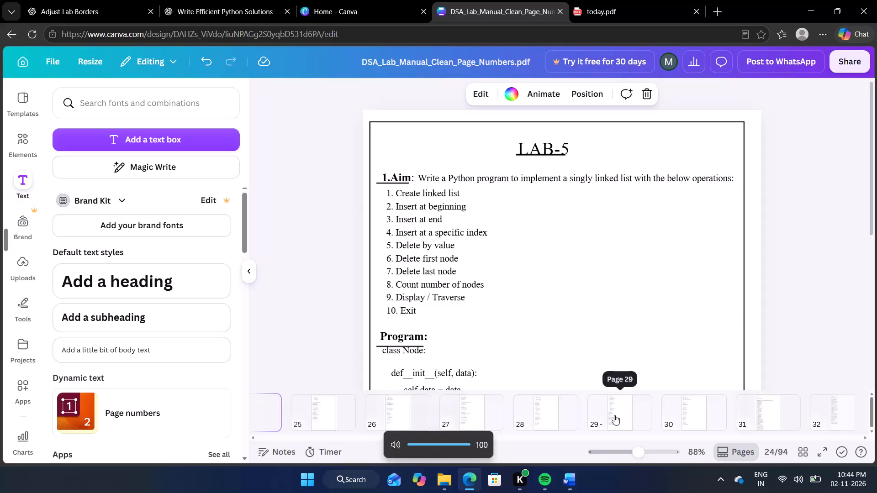
scroll(614, 415, left, 4)
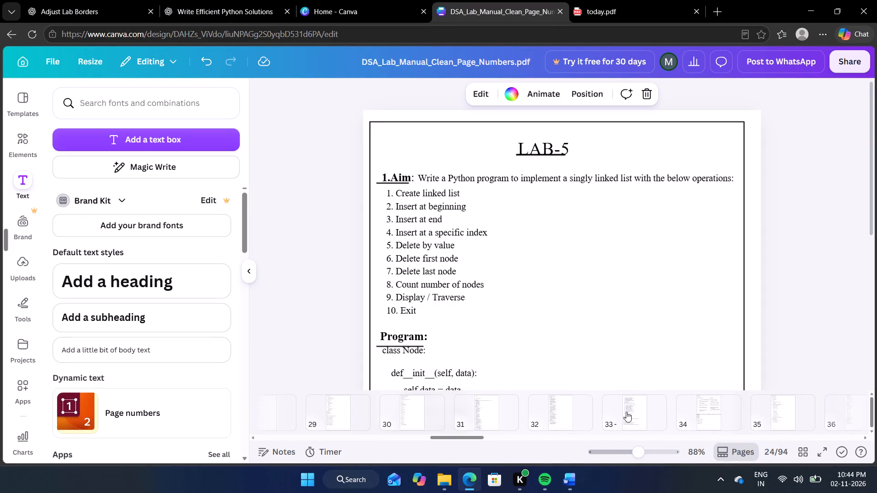
scroll(626, 412, left, 4)
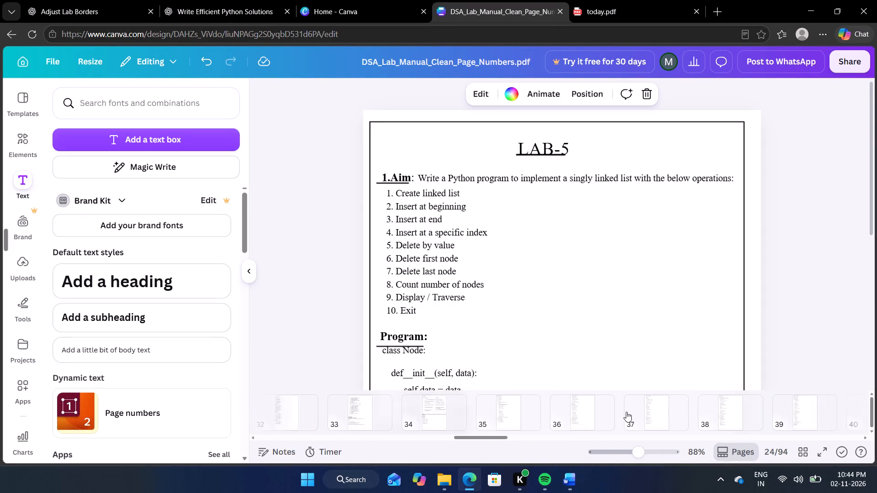
scroll(626, 412, left, 3)
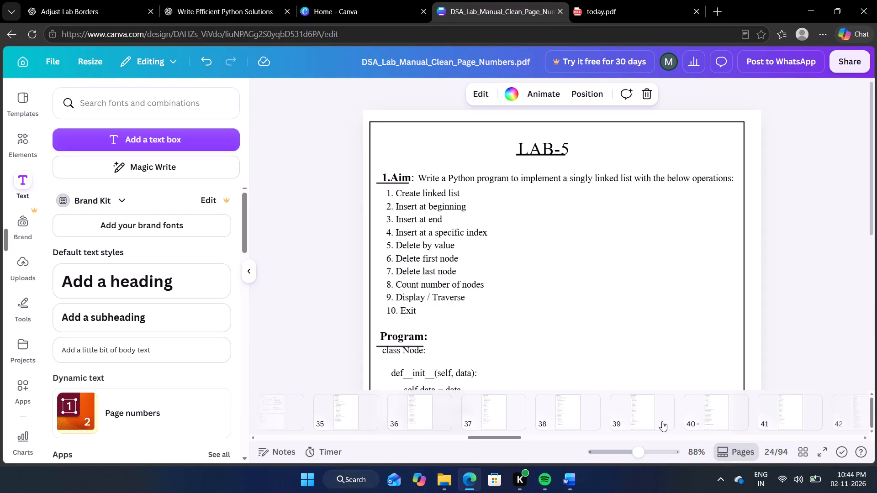
scroll(628, 428, left, 1)
scroll(628, 428, right, 3)
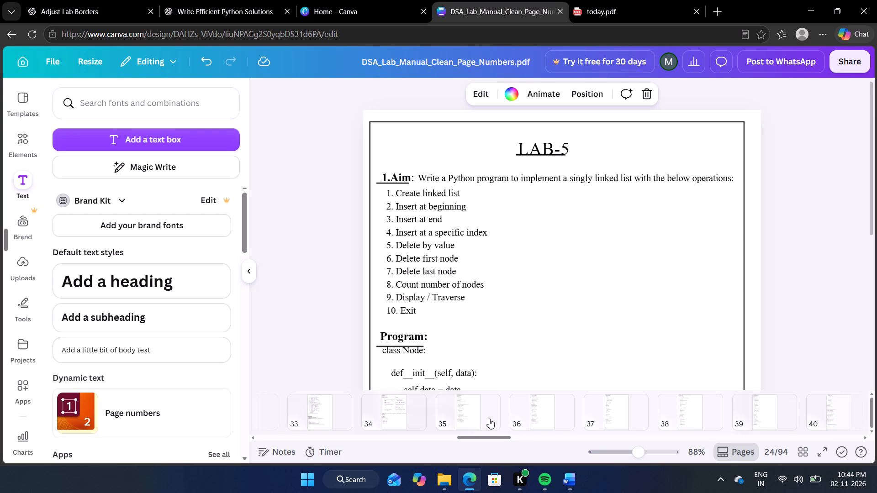
click(475, 417)
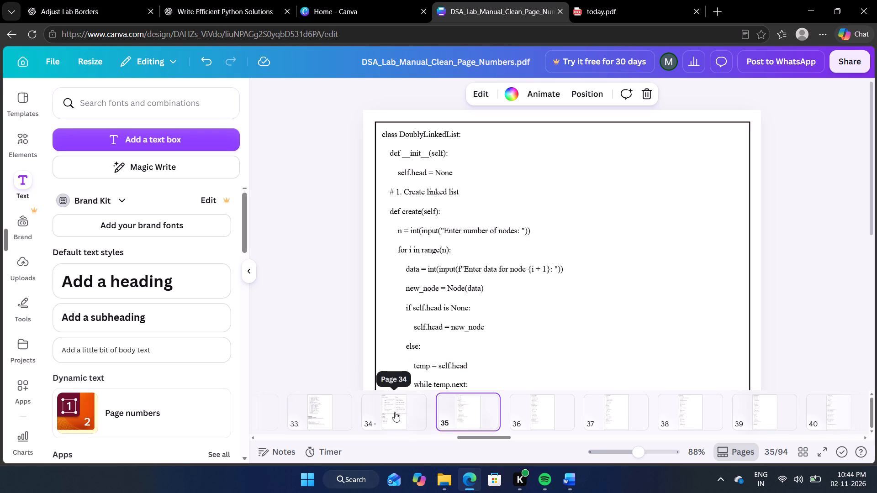
click(395, 411)
click(468, 421)
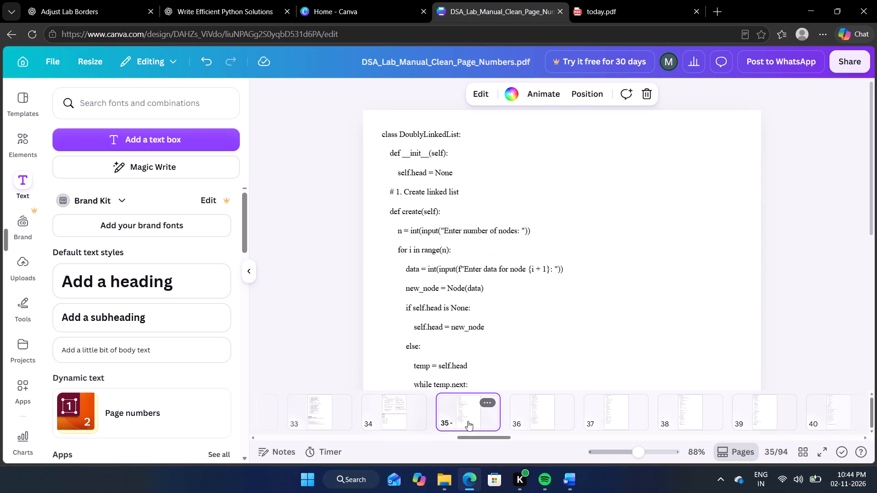
scroll(502, 295, up, 1)
scroll(502, 295, down, 6)
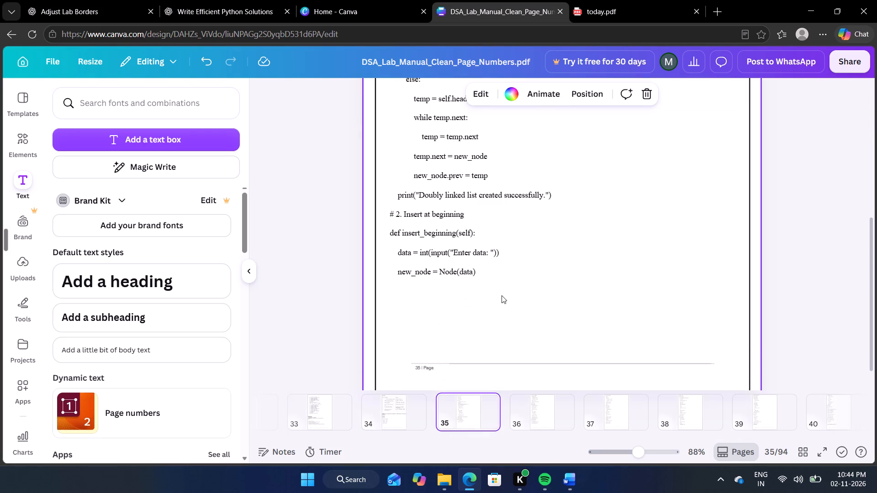
On page 34, move the "2.Aim:" paragraph and the "Program:" heading slightly up so their lines sit beneath the text as underlines.
click(409, 412)
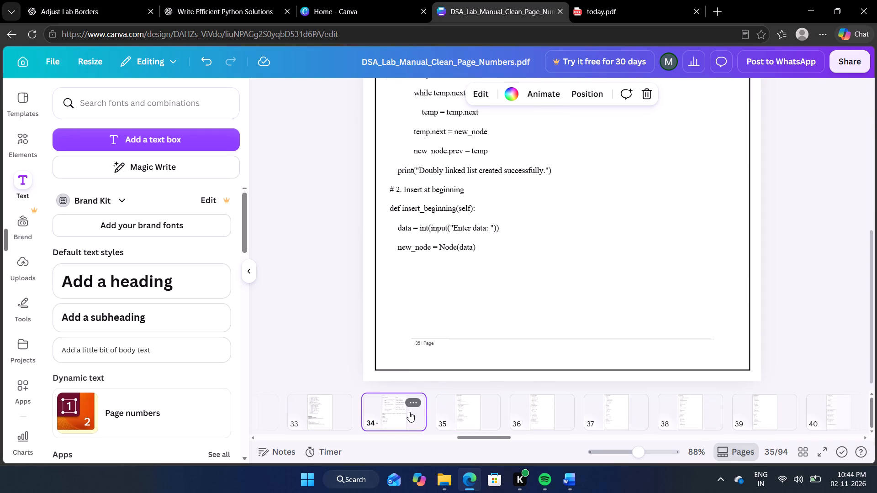
scroll(544, 250, up, 2)
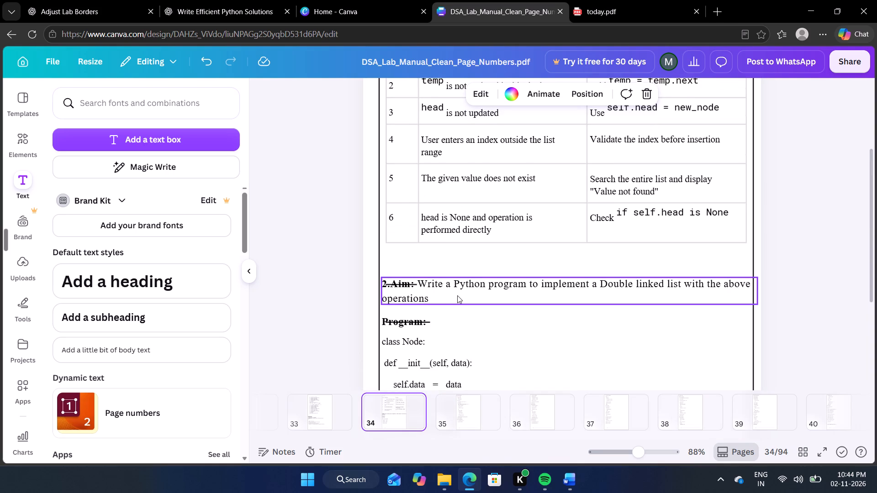
drag(404, 284, 404, 289)
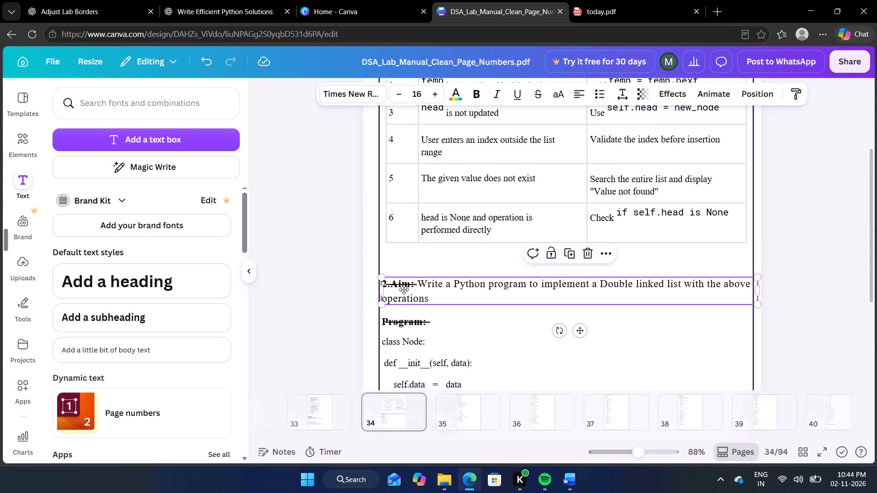
drag(404, 289, 403, 276)
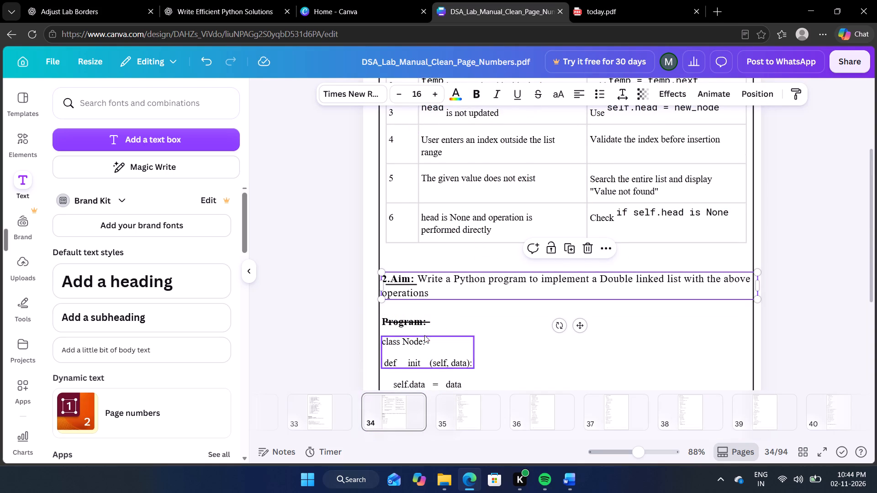
drag(423, 324, 423, 315)
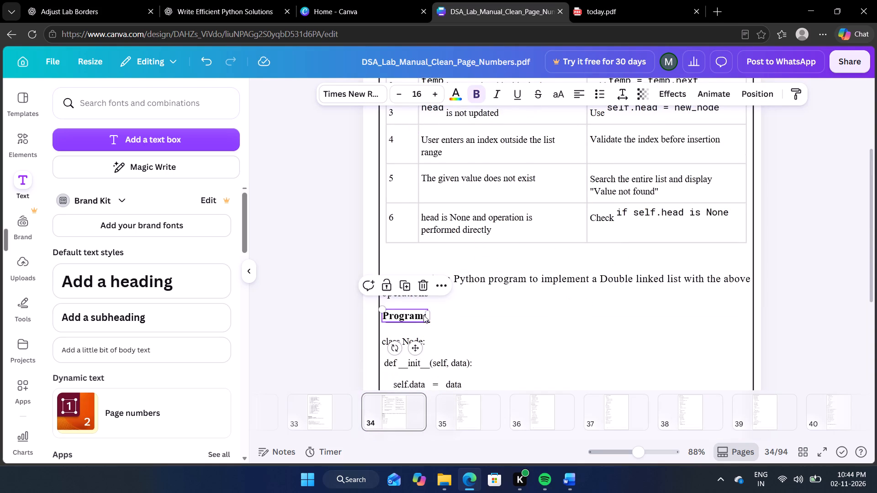
click(499, 329)
Examine the pages from 35 through 58, including 42 to 45, to find where the Week 5 lab ends and Week 6 begins.
click(462, 391)
click(465, 399)
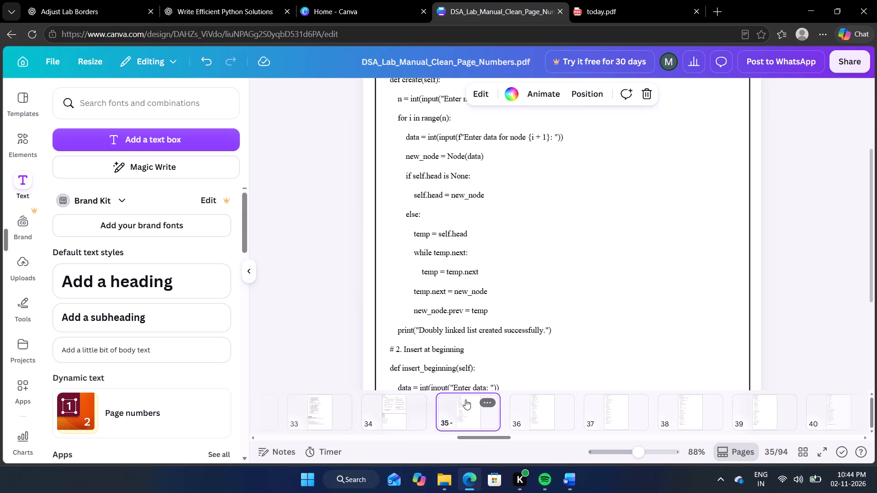
click(532, 414)
scroll(616, 412, left, 3)
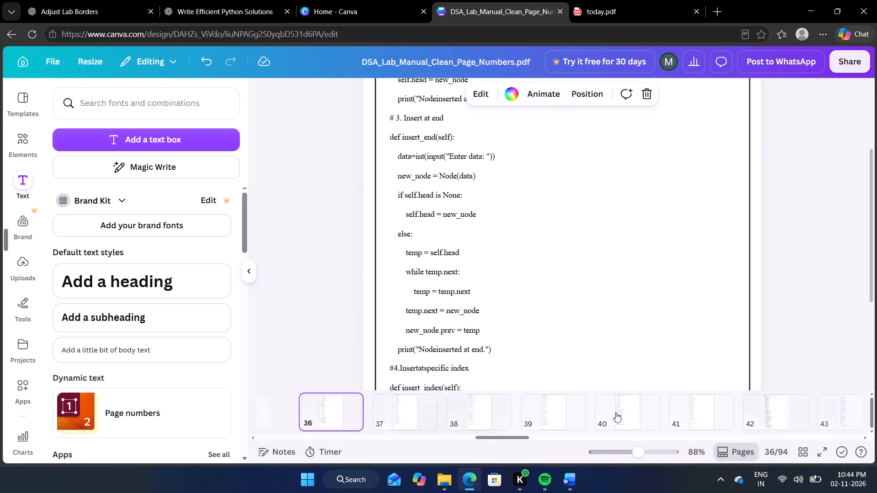
scroll(616, 412, left, 3)
click(582, 418)
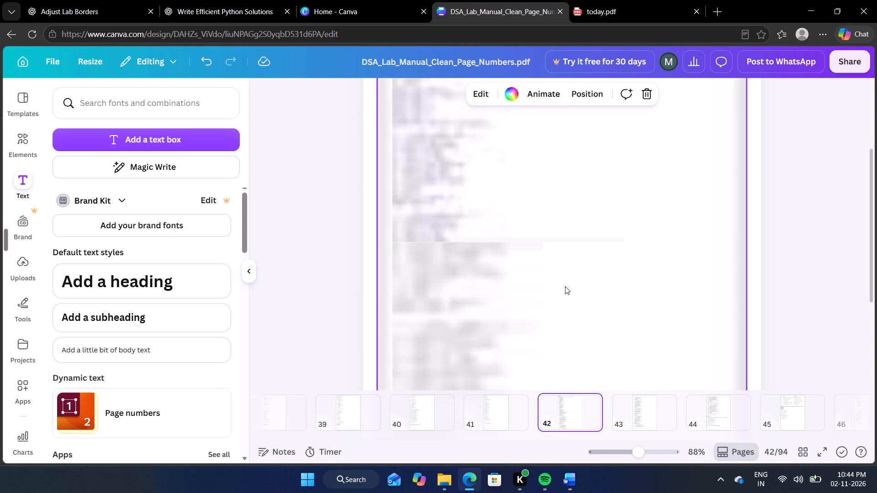
scroll(565, 286, up, 5)
click(636, 415)
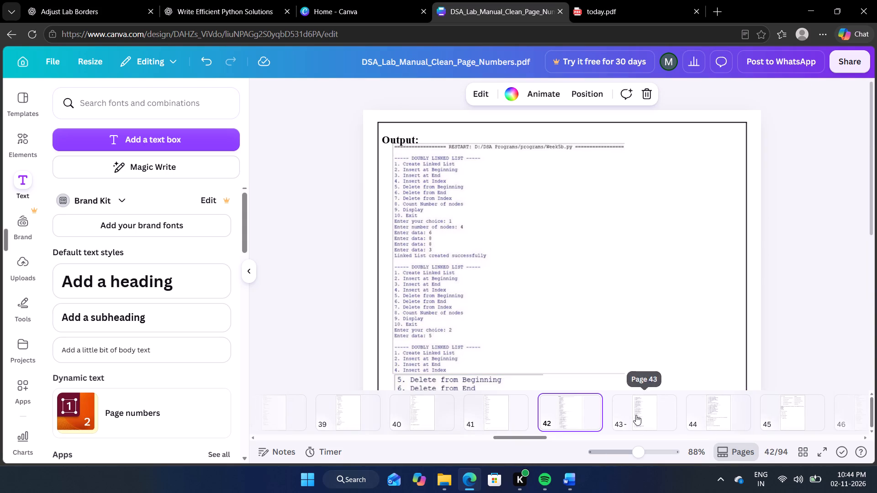
scroll(623, 321, down, 1)
click(722, 402)
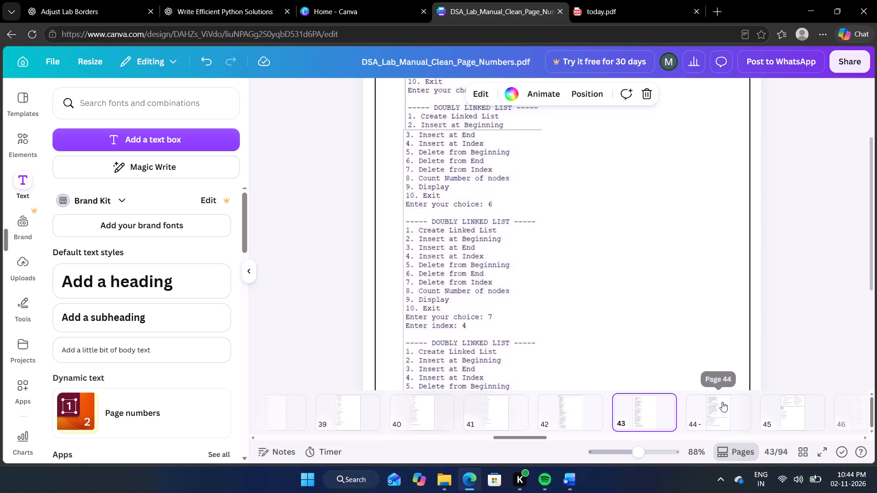
scroll(639, 311, down, 3)
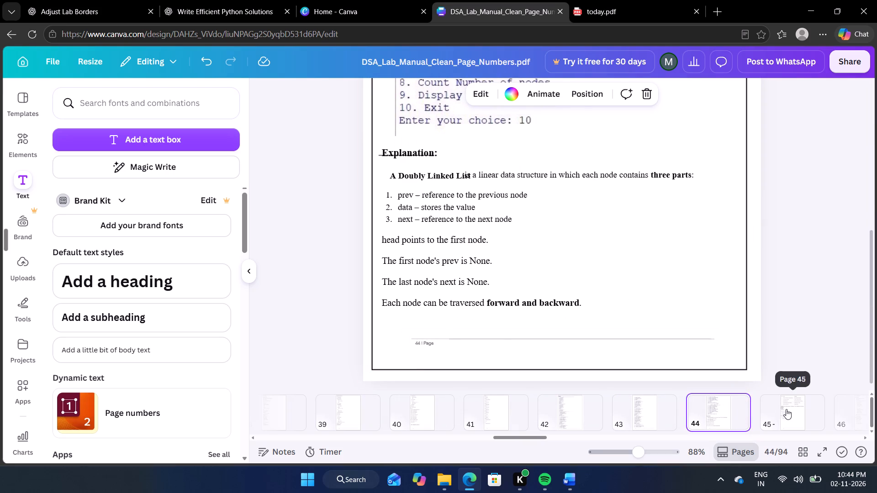
click(786, 409)
scroll(672, 276, up, 4)
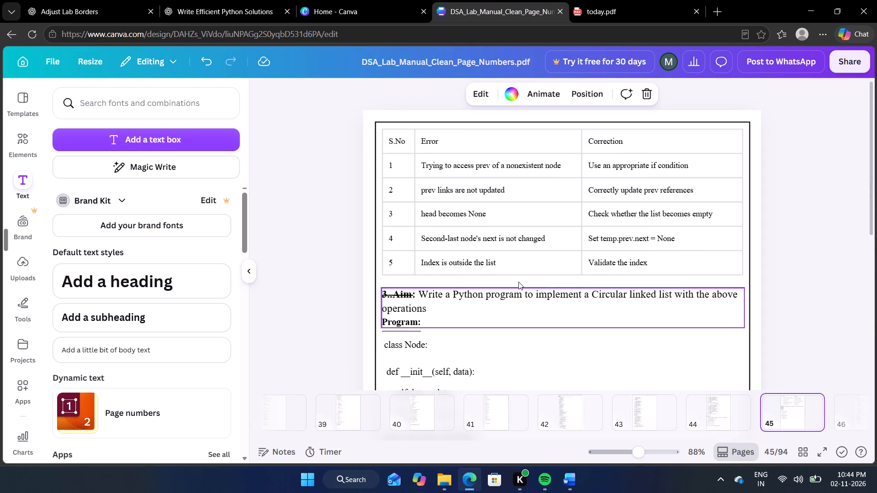
scroll(736, 430, left, 4)
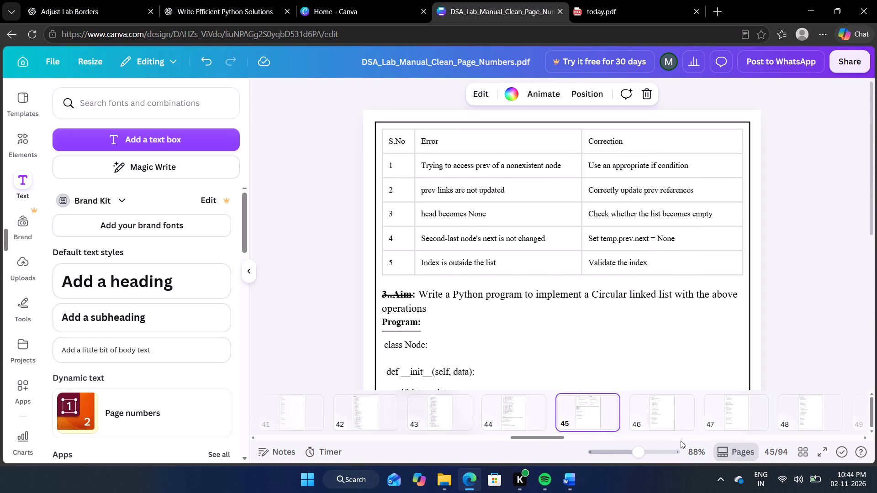
scroll(722, 403, left, 6)
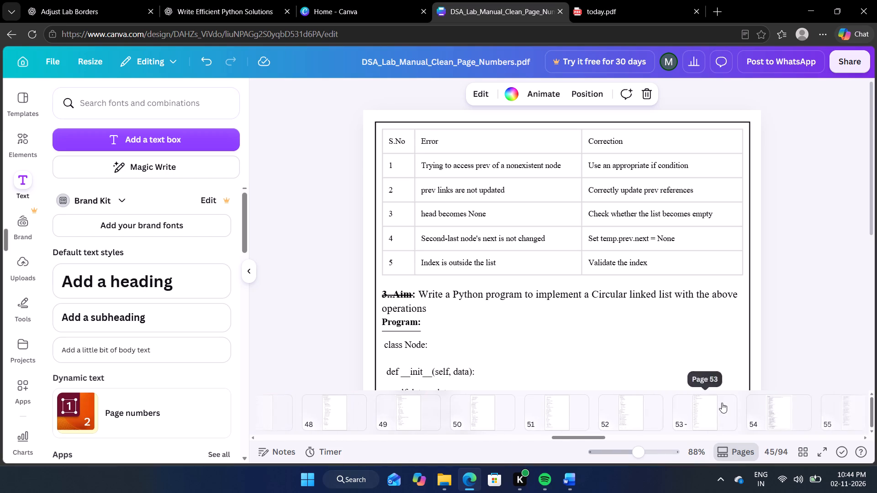
scroll(722, 403, left, 4)
click(786, 399)
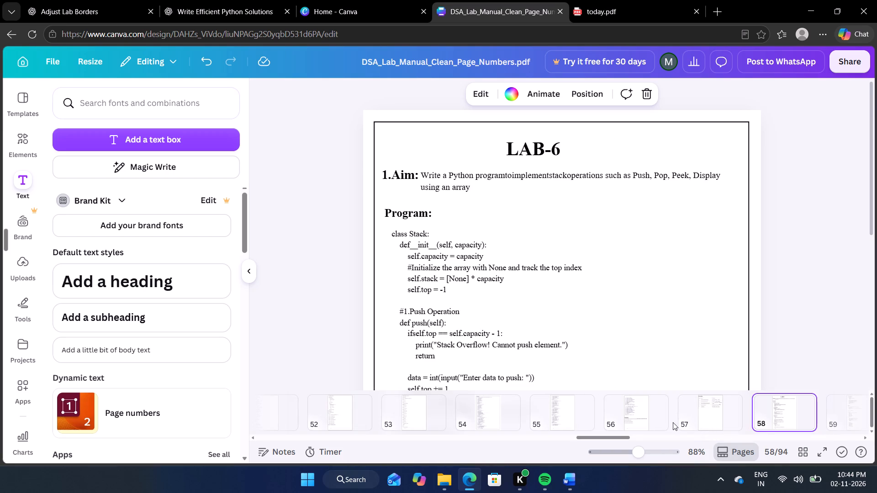
In the page 2 index, change the page range of WEEK 5: Linked Lists to 24-57.
scroll(673, 422, right, 12)
scroll(673, 422, right, 11)
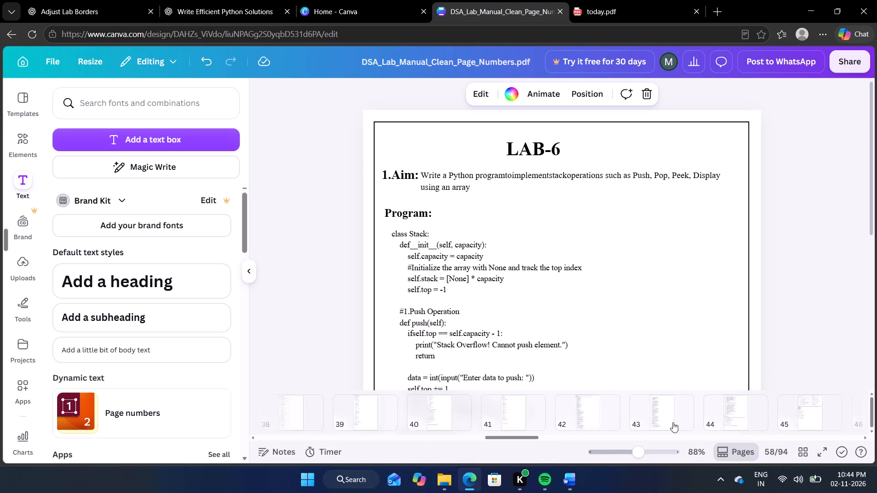
scroll(673, 422, right, 20)
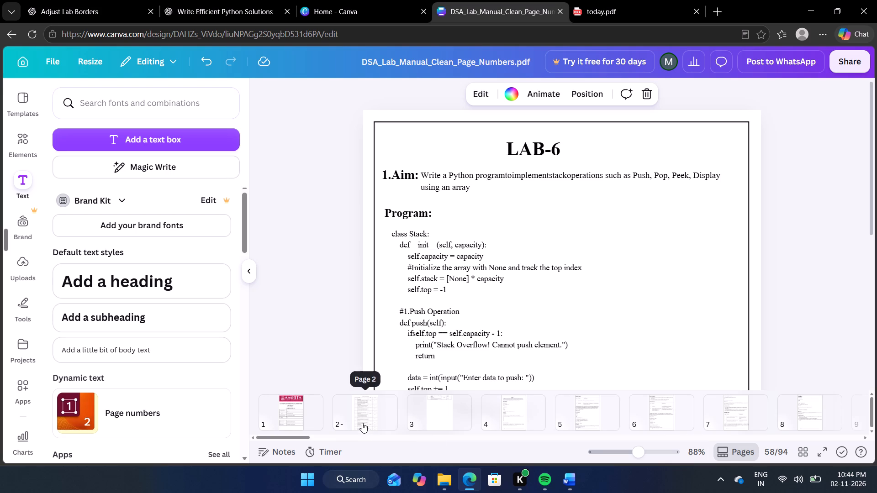
click(360, 416)
scroll(671, 338, down, 3)
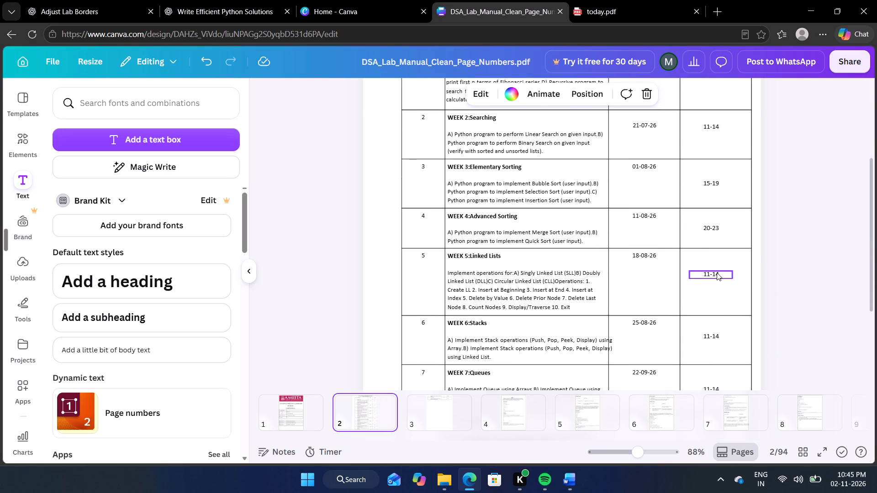
click(717, 273)
click(703, 273)
click(703, 273)
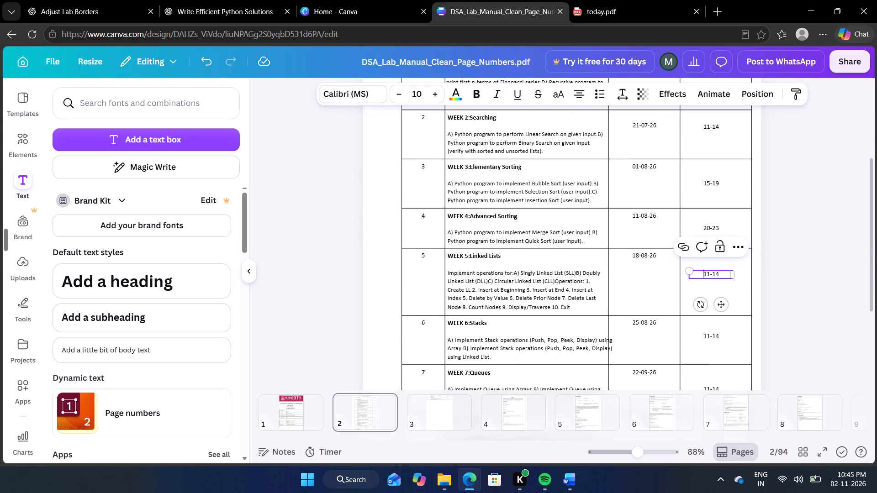
key(Right)
key(Right)
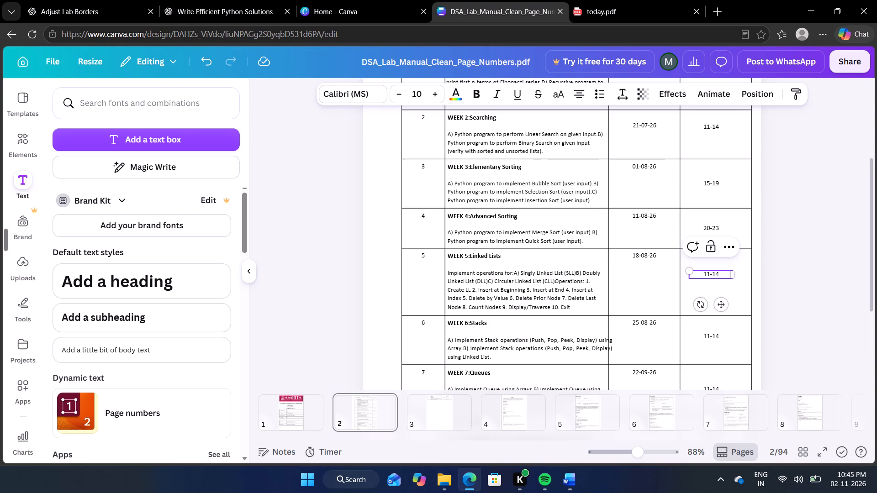
key(BackSpace)
key(BackSpace)
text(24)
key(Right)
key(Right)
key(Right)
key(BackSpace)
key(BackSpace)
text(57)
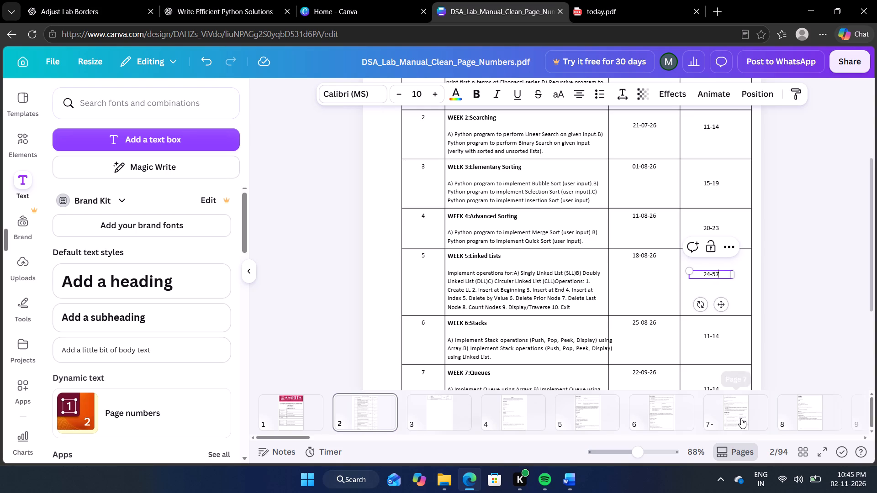
Recheck where Labs 5 and 6 start on pages 24 and 58, and look through the following pages for the end of Lab 6.
scroll(741, 418, left, 20)
scroll(741, 418, left, 2)
scroll(741, 418, right, 10)
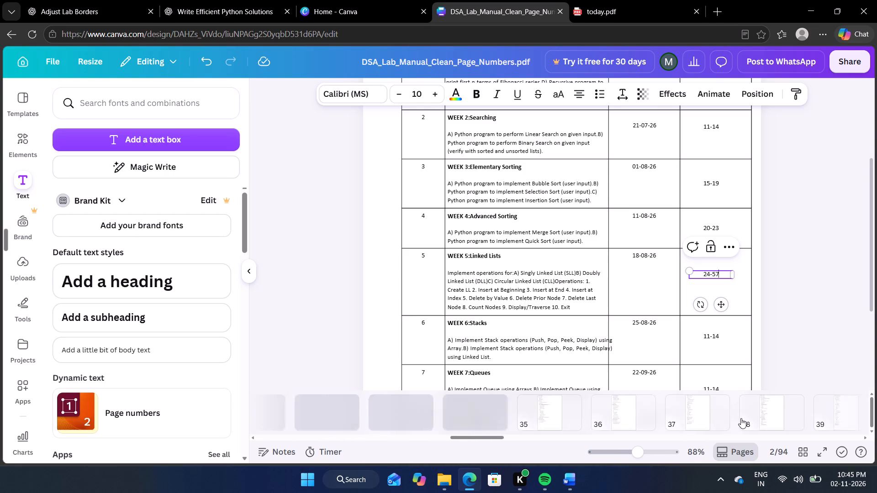
scroll(741, 418, right, 2)
scroll(777, 411, left, 1)
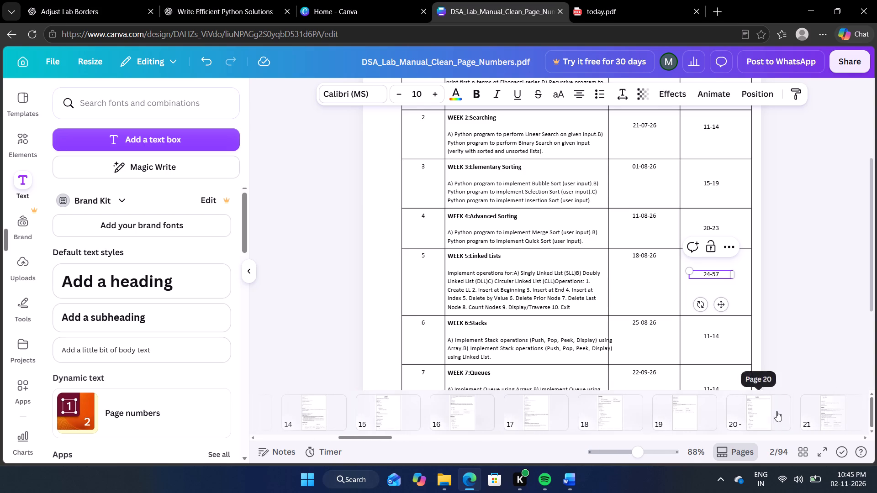
scroll(777, 411, left, 3)
click(741, 420)
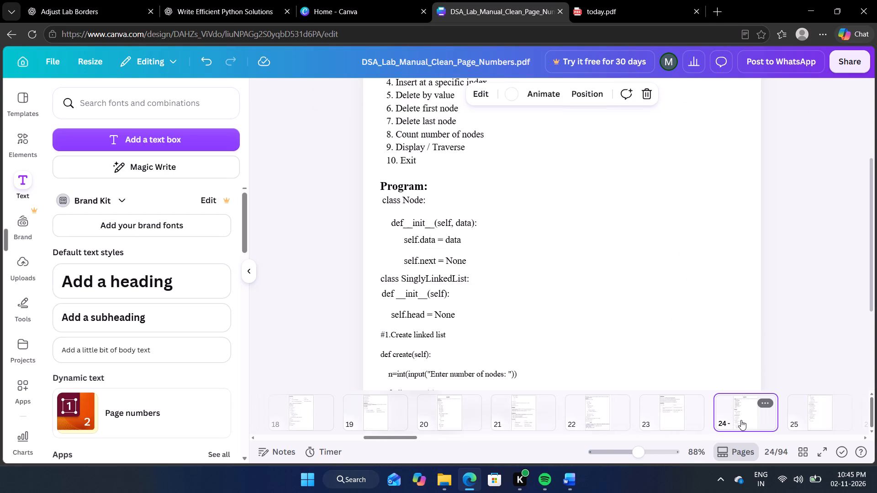
scroll(708, 357, up, 5)
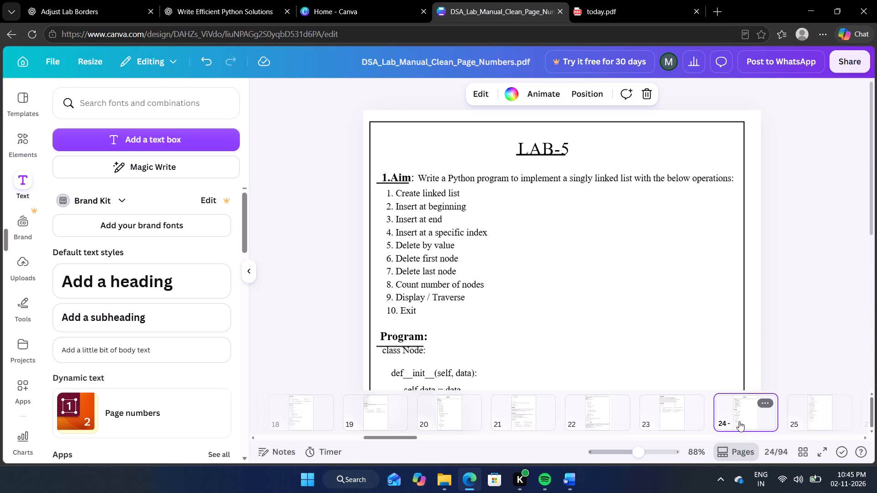
scroll(739, 421, left, 19)
scroll(739, 421, left, 5)
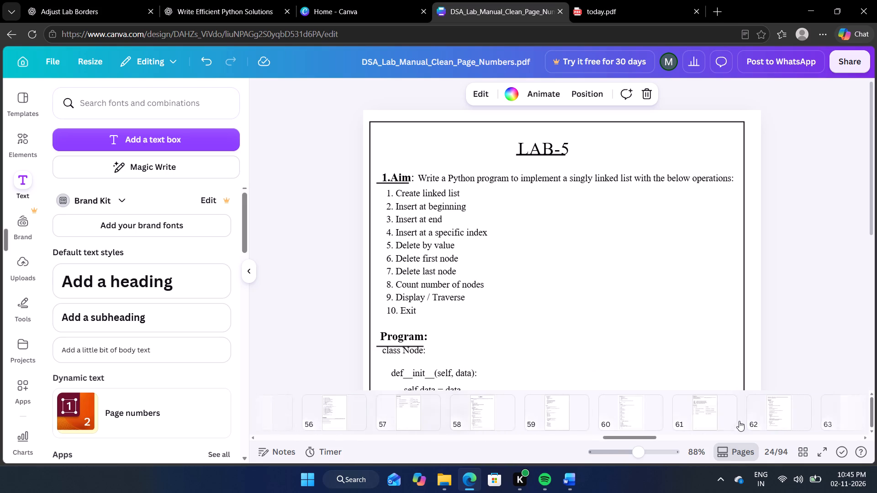
click(345, 421)
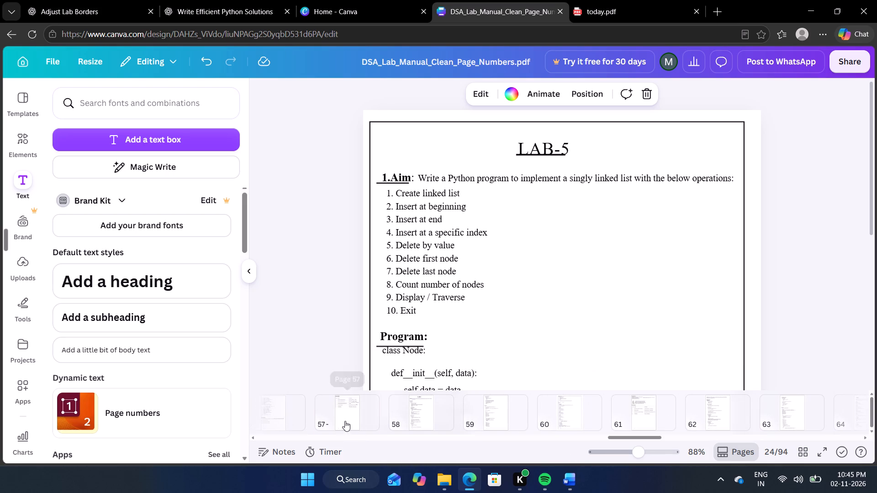
click(430, 414)
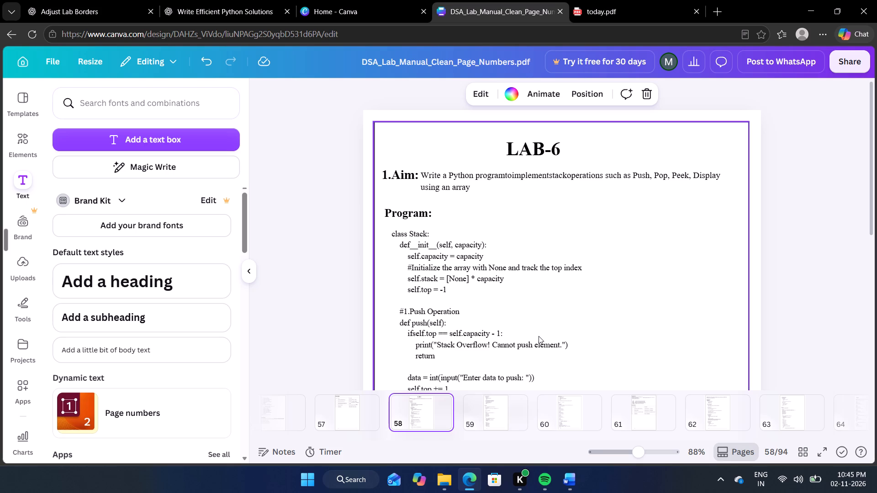
scroll(640, 426, left, 4)
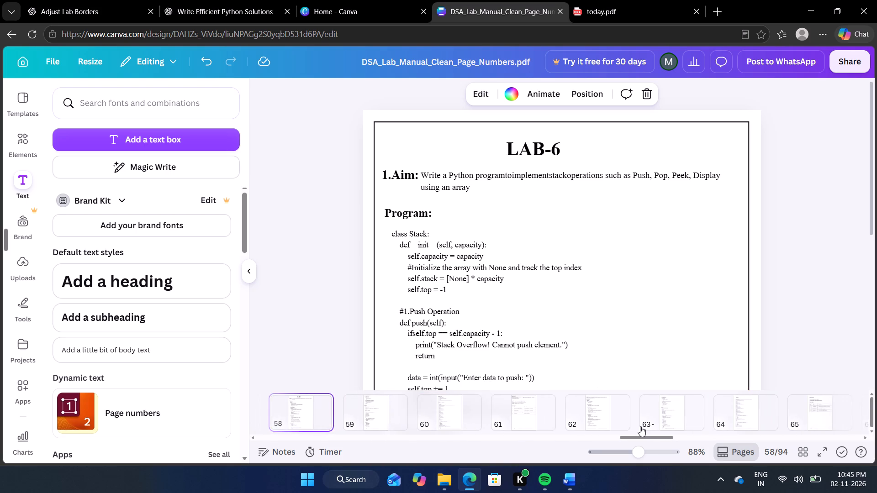
scroll(640, 426, left, 2)
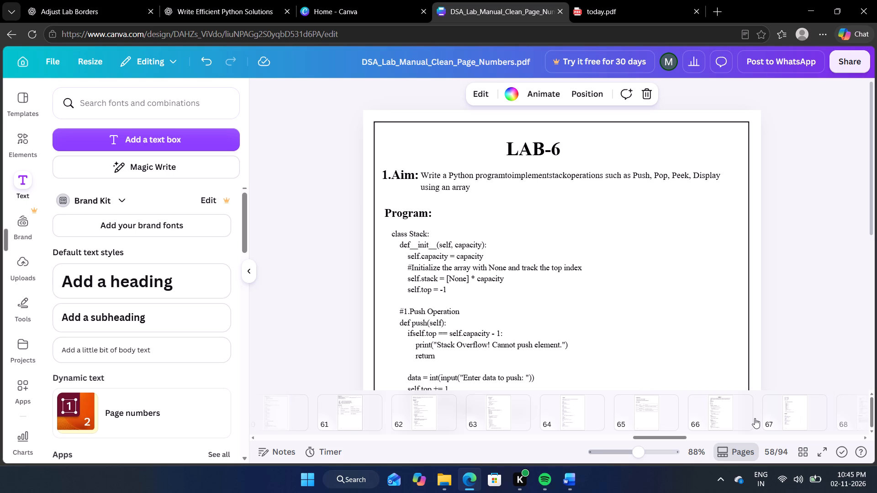
On page 66, move the "Lab-7" heading slightly up so its line sits beneath the text as an underline.
click(722, 414)
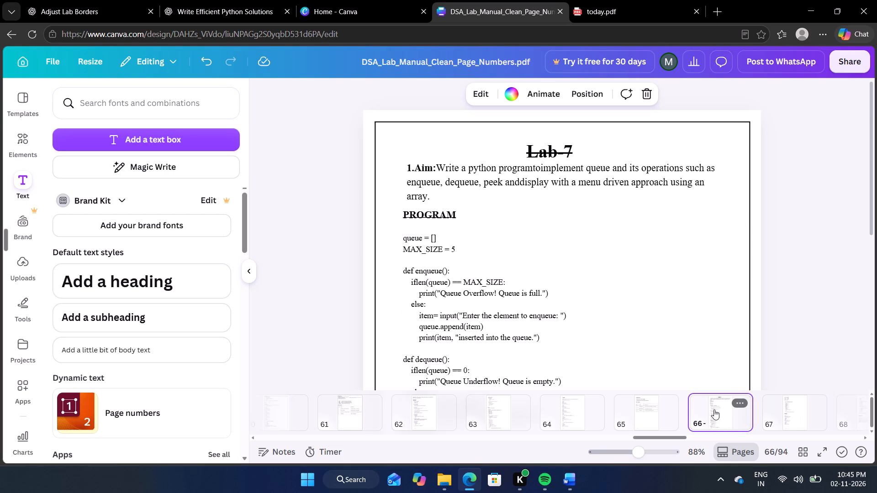
drag(553, 150, 554, 141)
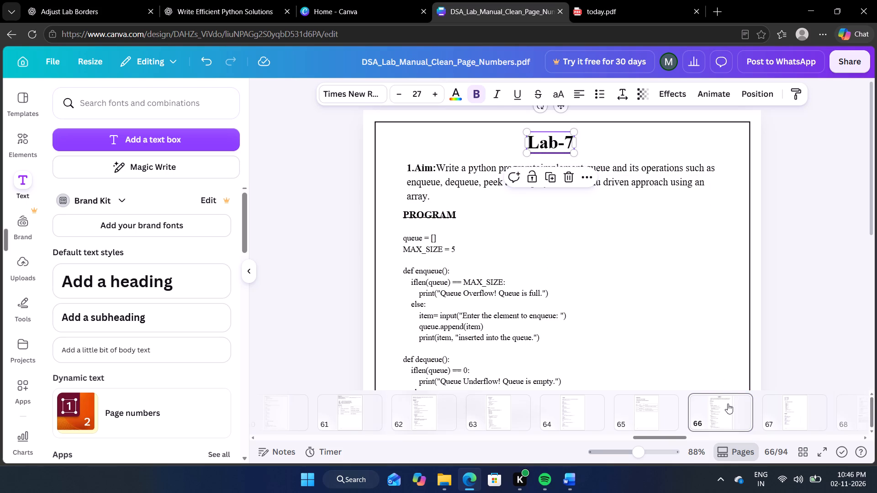
Check pages 73 and 74 for the Lab 7 to Lab 8 boundary, and raise page 74's "LAB-8" heading slightly above its line.
scroll(728, 404, left, 5)
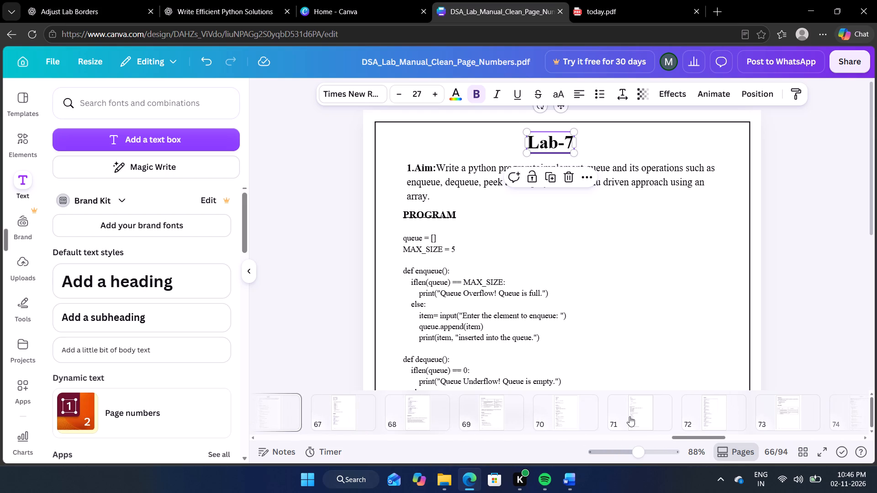
scroll(629, 416, left, 3)
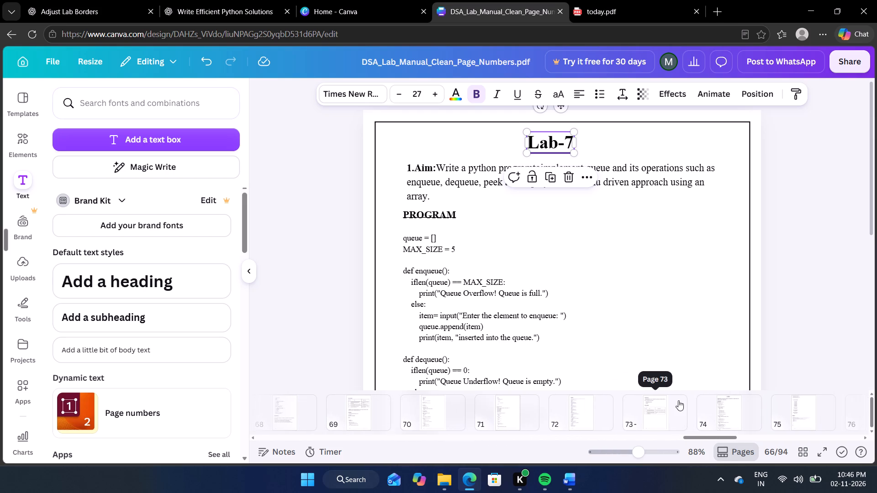
click(678, 400)
click(739, 420)
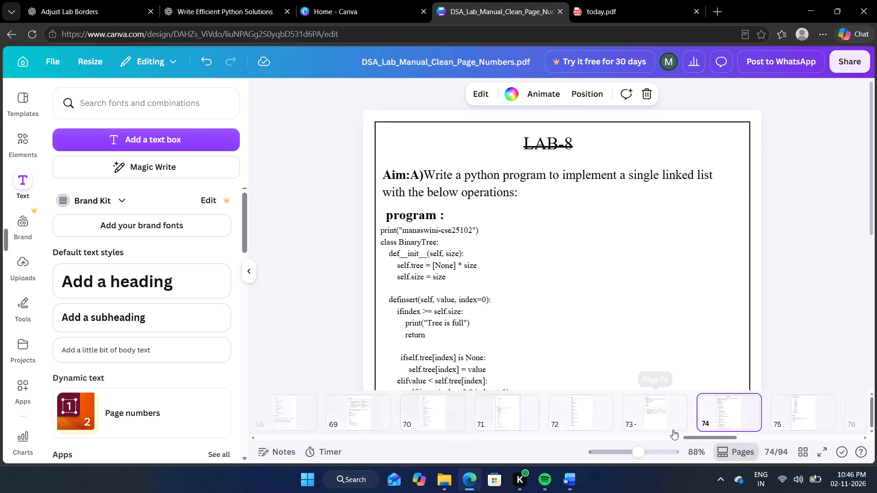
click(666, 426)
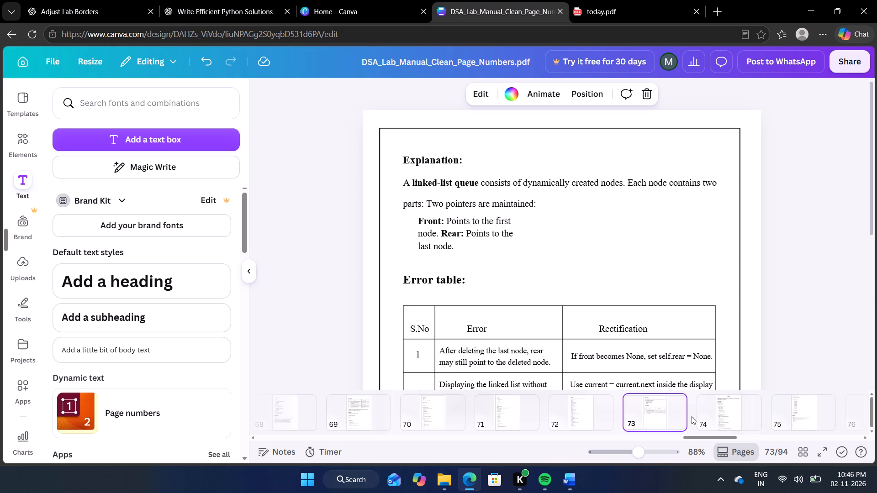
click(716, 413)
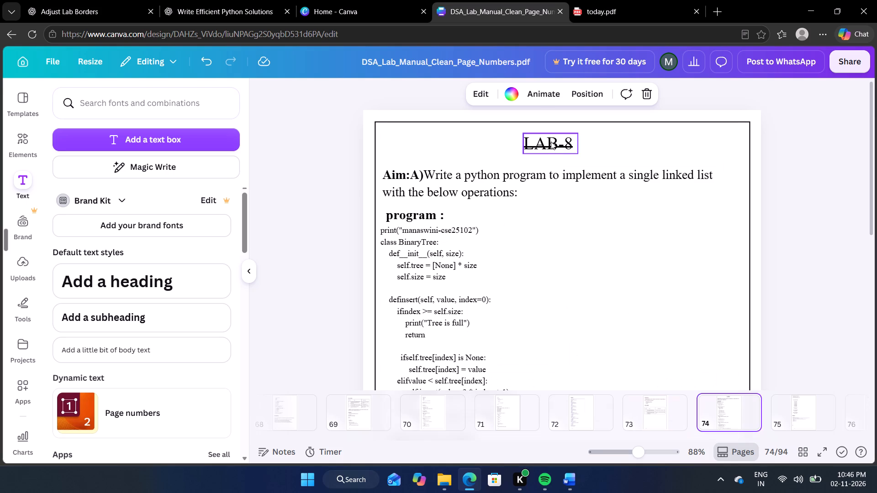
drag(550, 142, 550, 136)
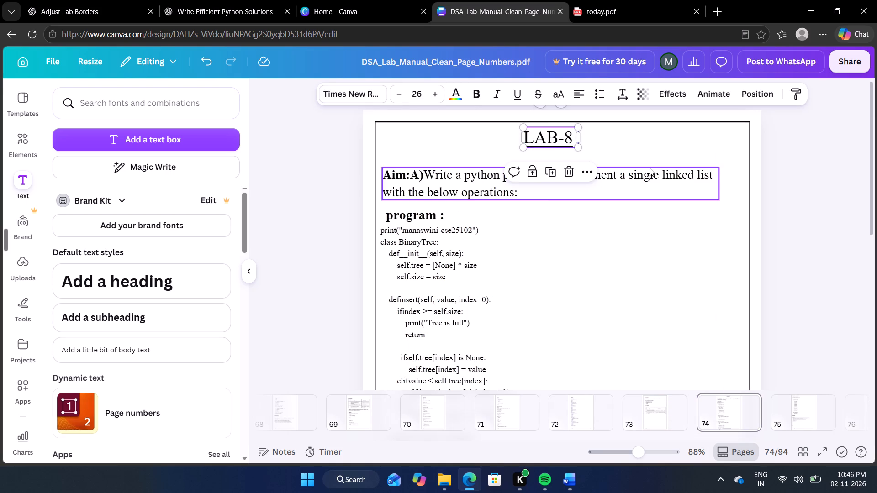
click(650, 168)
click(665, 257)
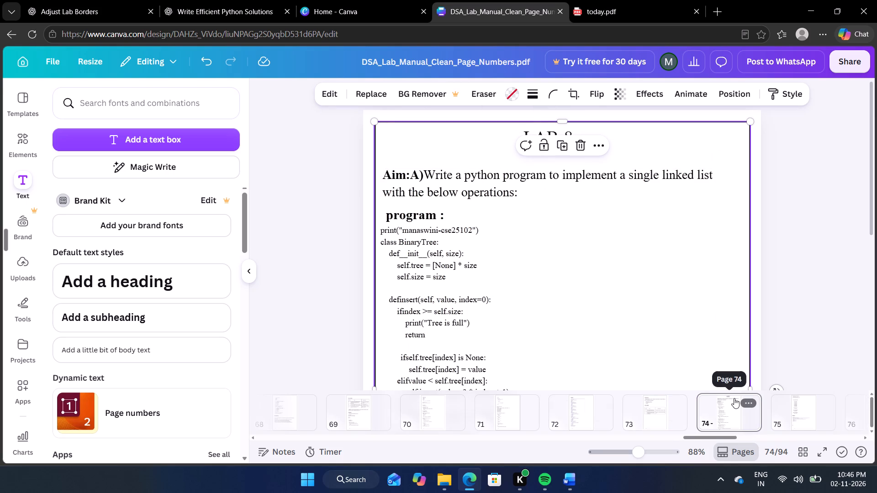
On page 80, reposition the "LAB-9" heading slightly higher, aligned over its line so the line underlines the text.
scroll(734, 398, left, 5)
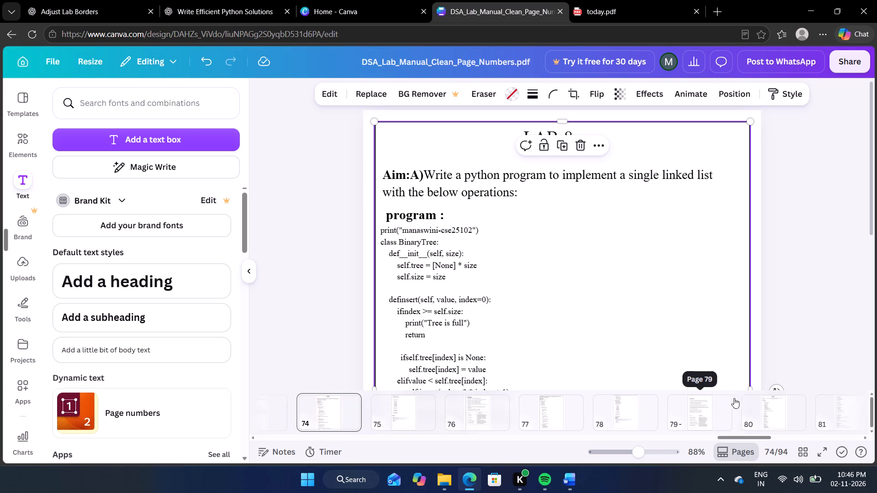
scroll(734, 398, left, 4)
click(691, 410)
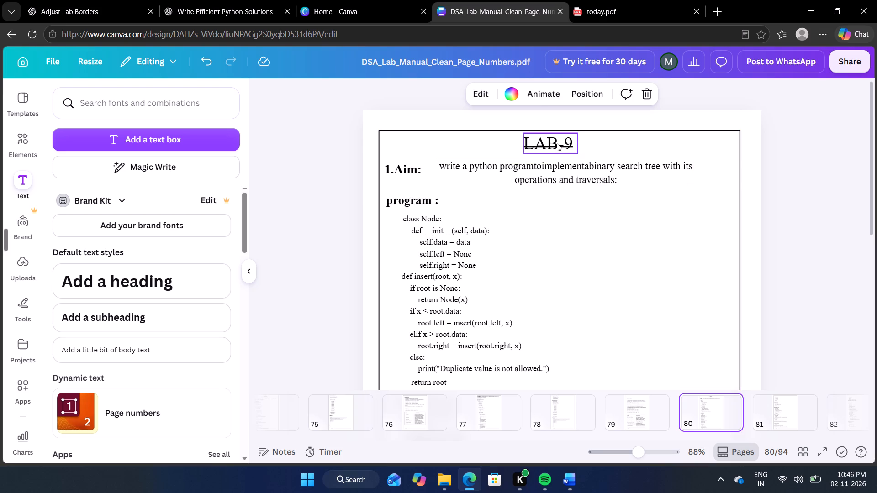
drag(556, 143, 565, 140)
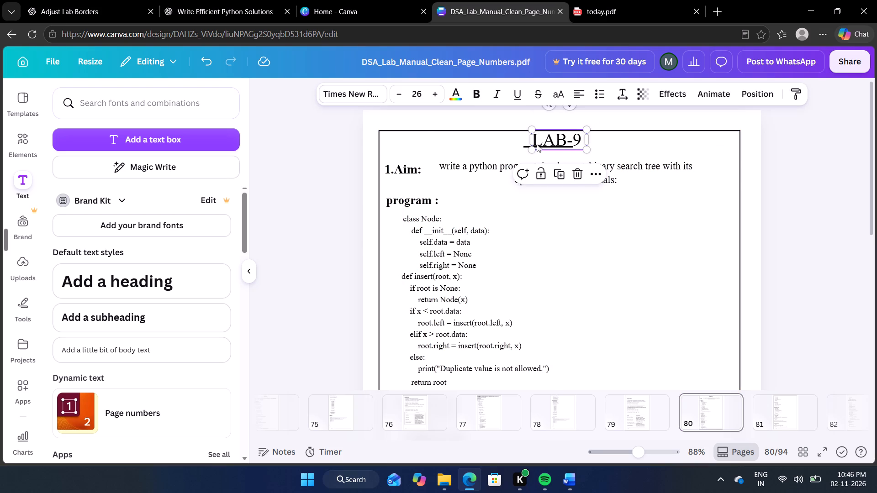
drag(552, 134, 574, 132)
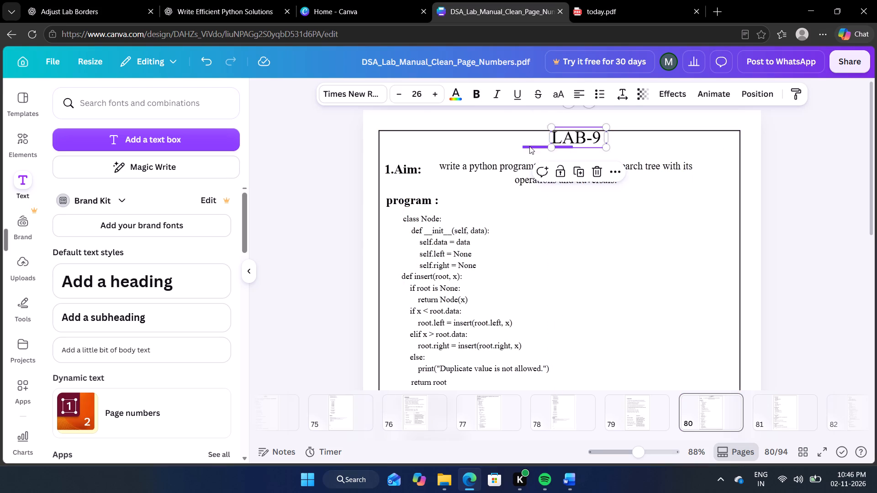
drag(530, 146, 530, 152)
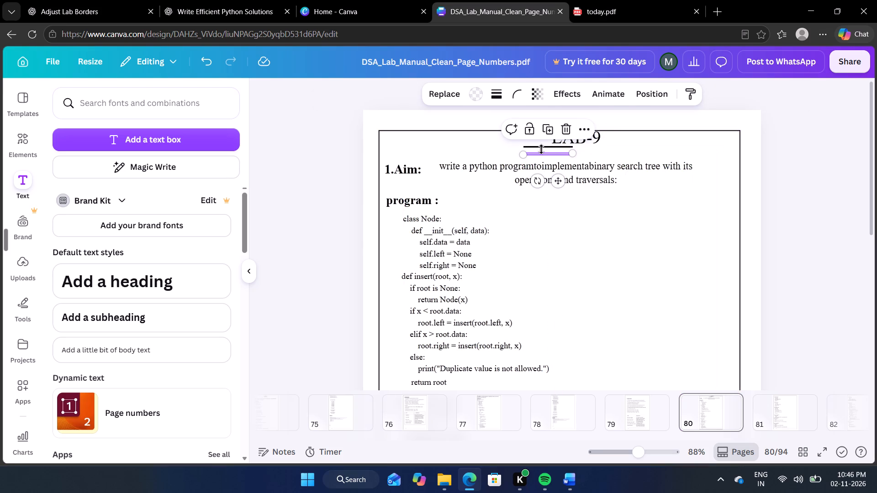
click(538, 146)
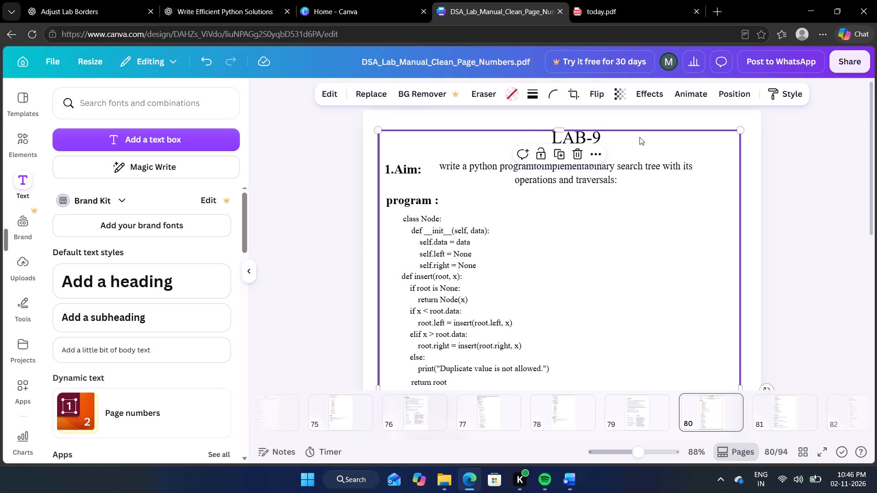
click(639, 137)
click(599, 135)
drag(599, 135, 572, 141)
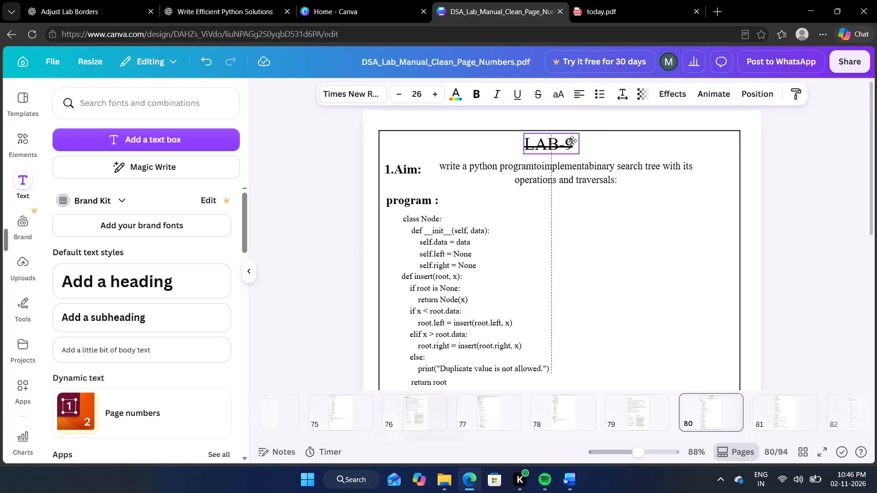
drag(572, 141, 570, 136)
click(620, 145)
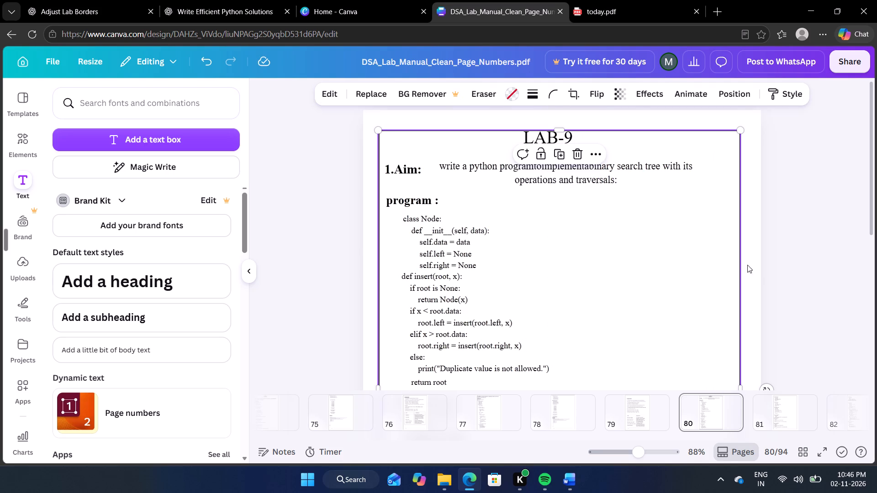
click(761, 270)
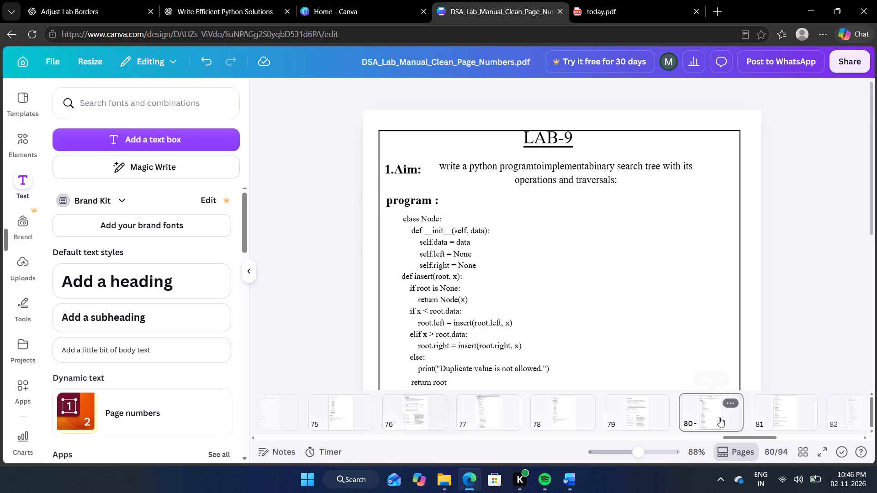
Check pages 80, 86 and 87 for the Lab 9 to Lab 10 boundary, and scan the remaining pages for the end of Lab 10.
scroll(694, 417, left, 7)
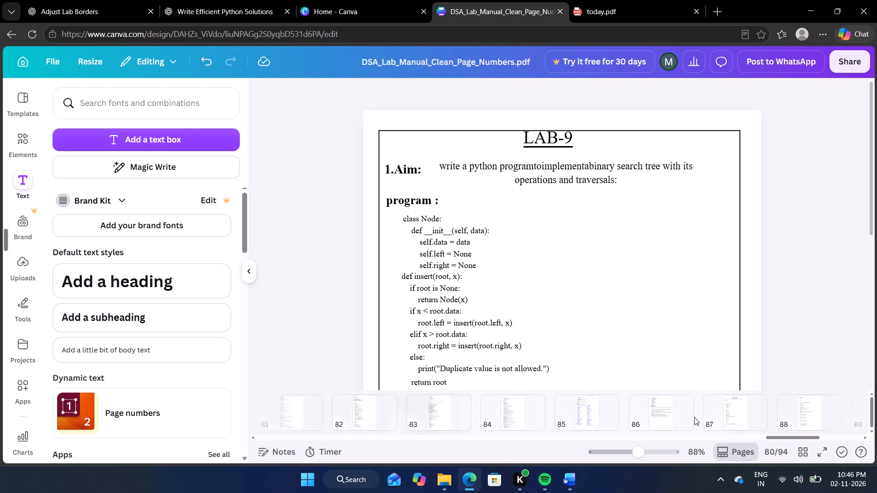
scroll(694, 417, left, 1)
click(639, 415)
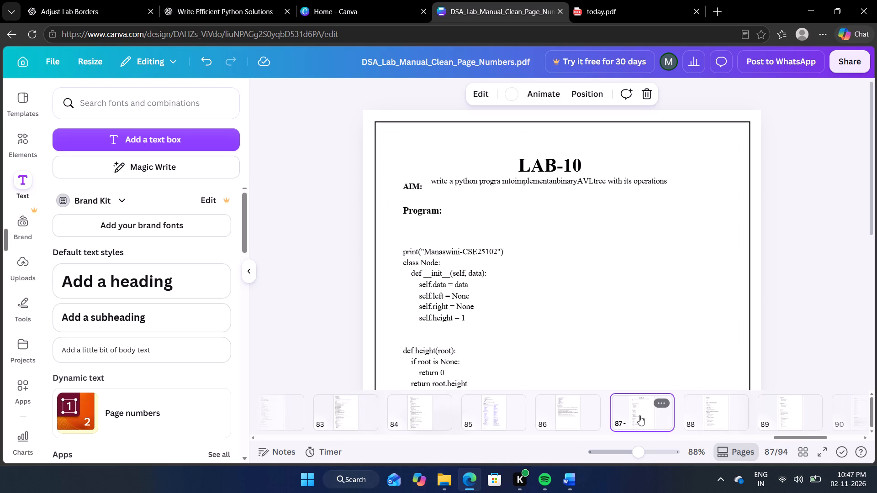
scroll(531, 409, right, 2)
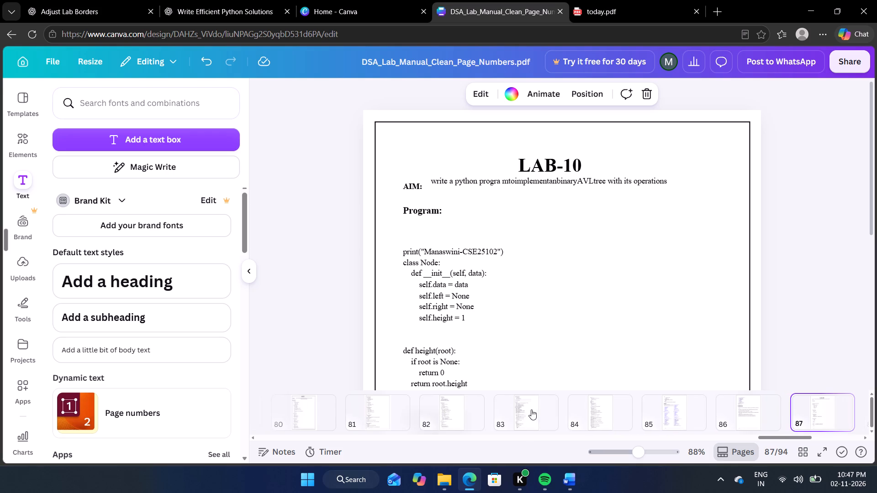
click(306, 414)
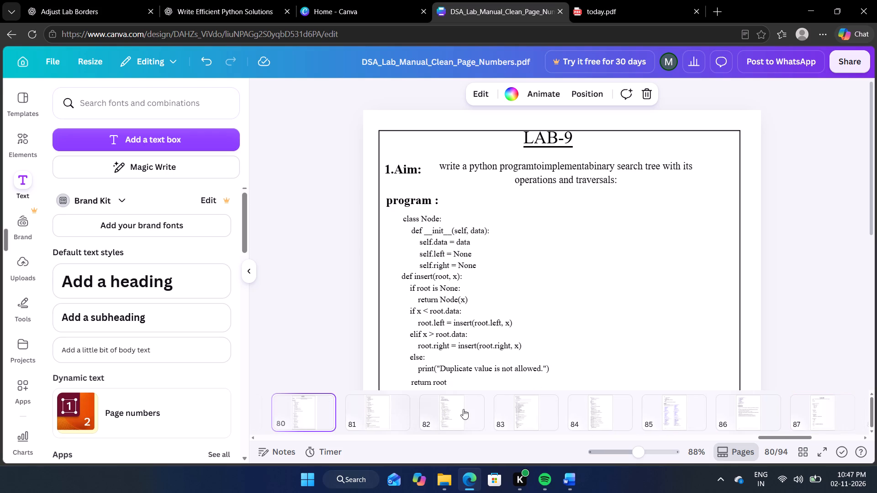
click(824, 403)
click(757, 413)
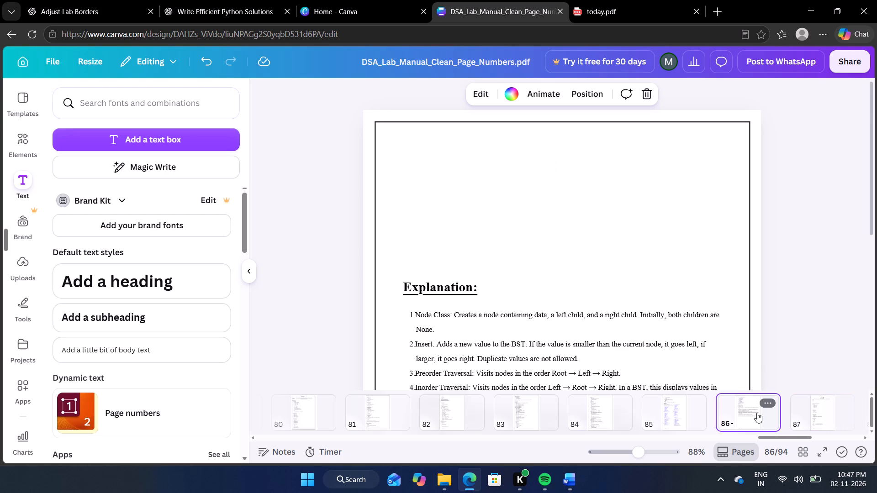
scroll(790, 415, left, 1)
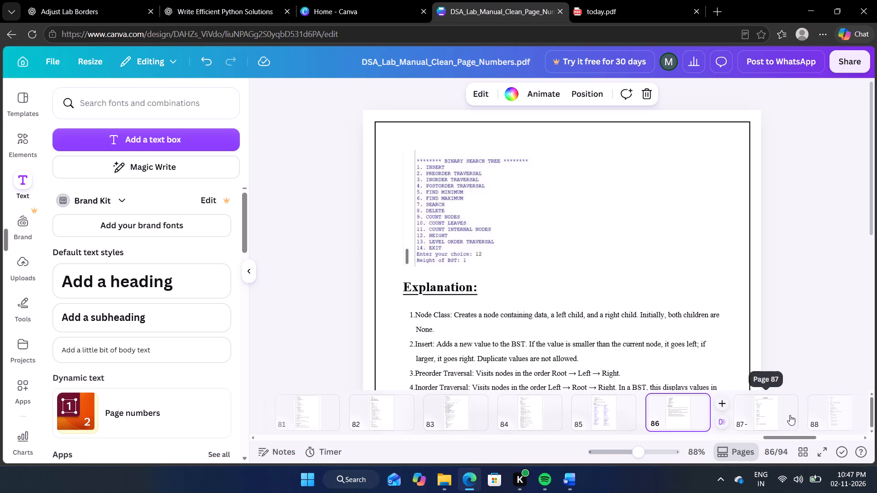
click(767, 410)
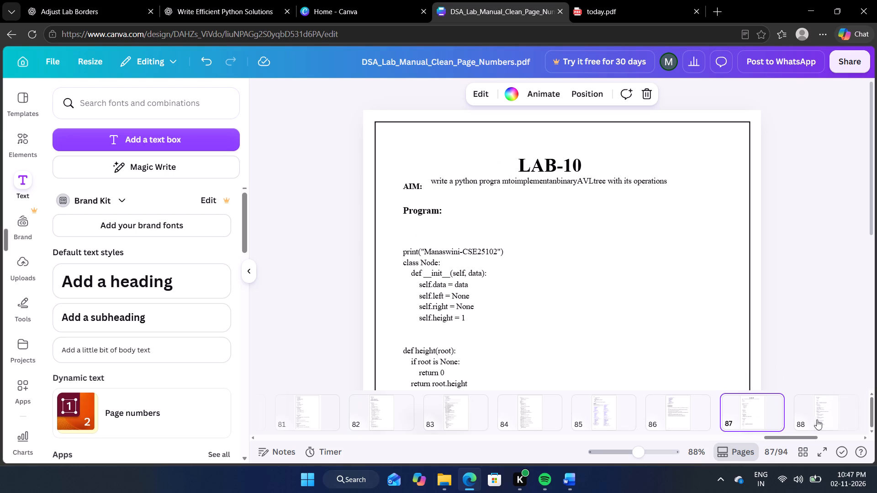
scroll(769, 422, left, 5)
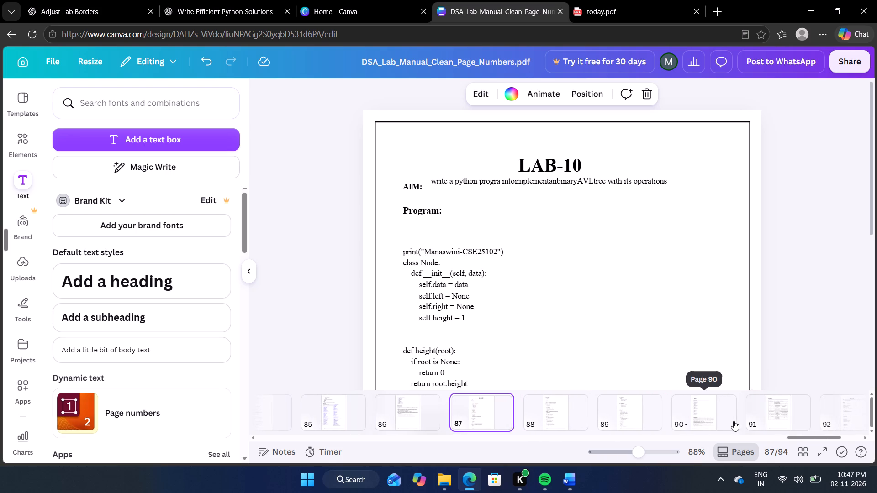
scroll(717, 411, left, 2)
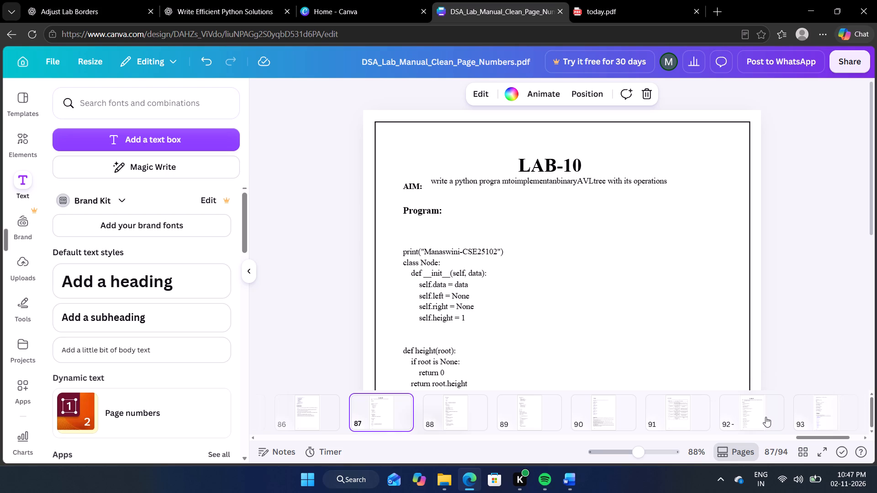
scroll(774, 417, left, 4)
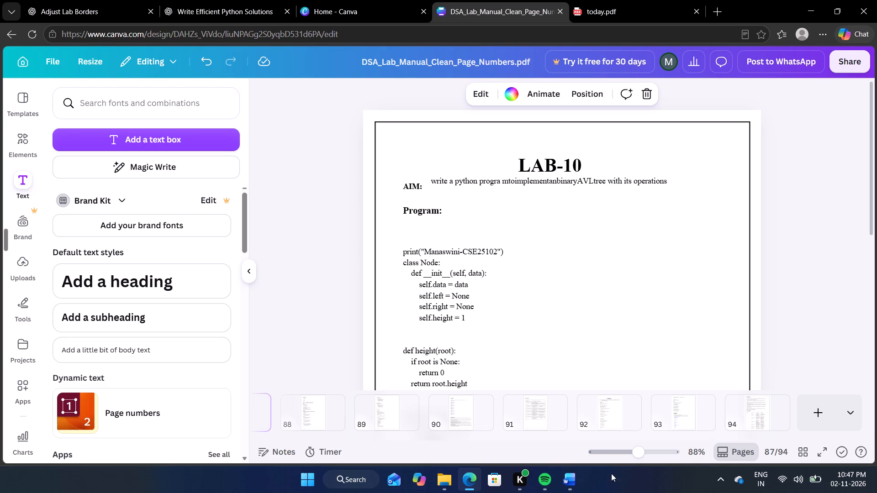
In the page 2 index, set the page range for Week 6: Stacks to 58-65.
scroll(586, 408, right, 18)
scroll(586, 408, right, 15)
scroll(586, 408, right, 10)
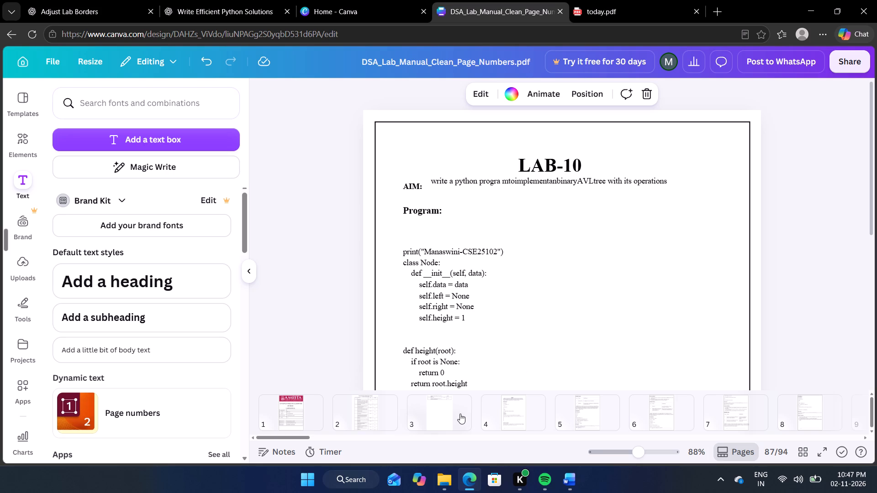
click(367, 408)
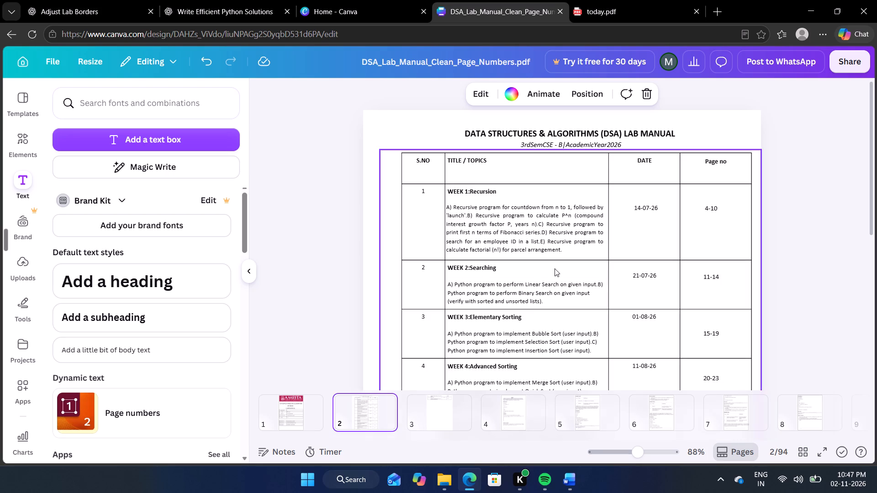
scroll(701, 315, down, 3)
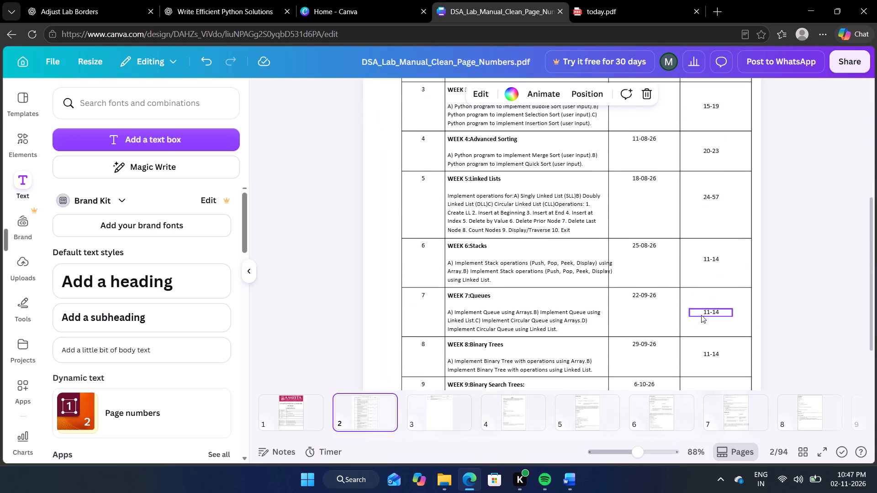
click(710, 258)
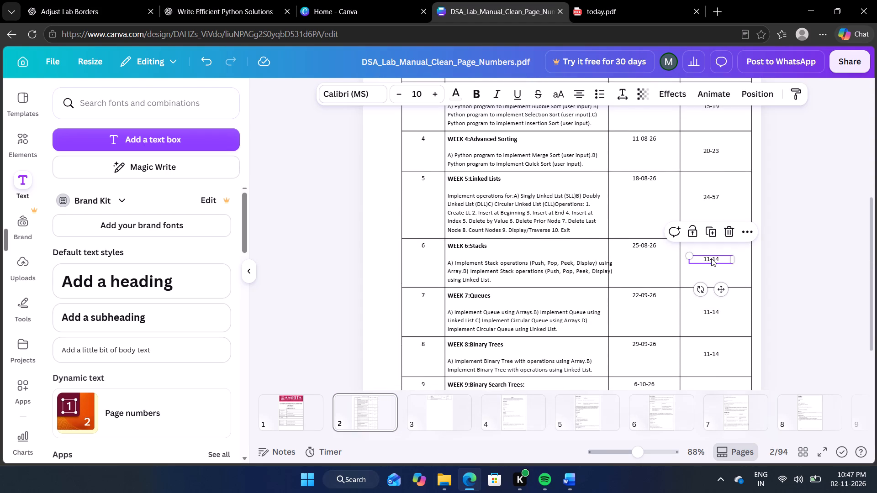
click(711, 258)
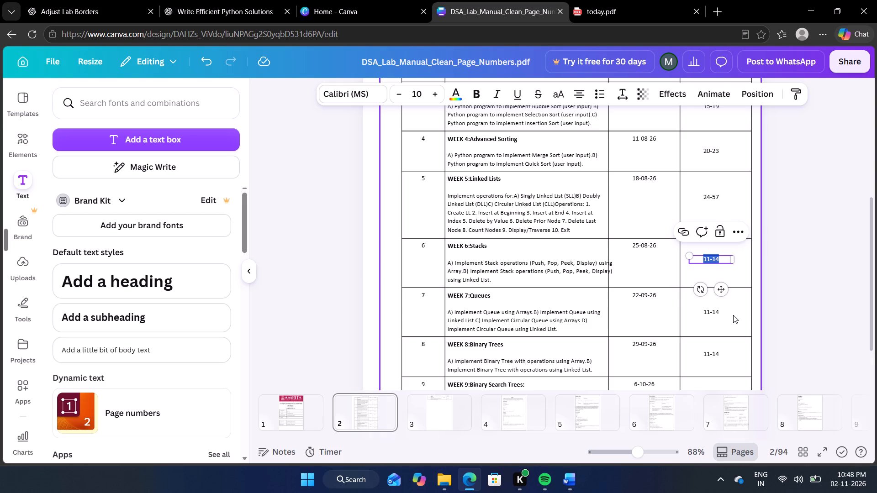
click(795, 278)
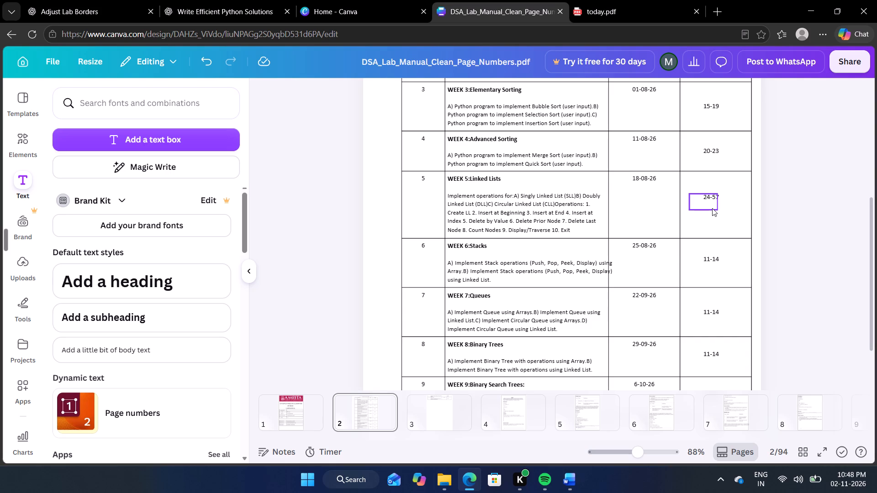
click(716, 260)
click(716, 260)
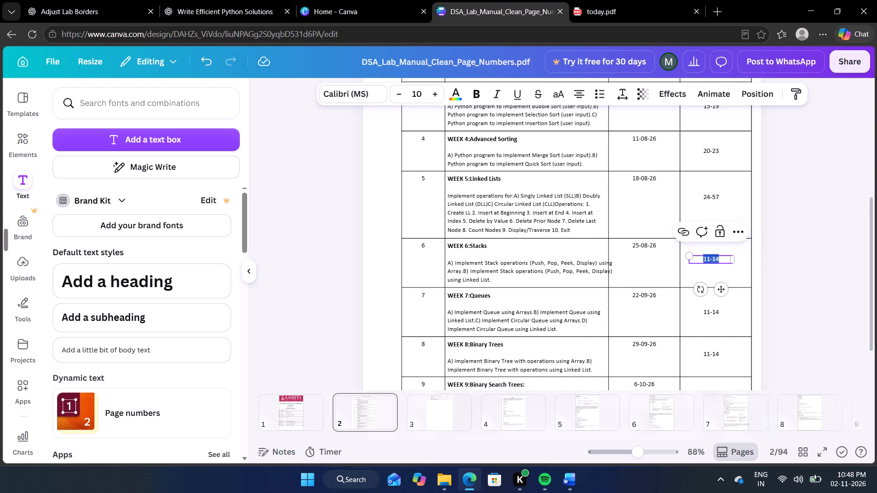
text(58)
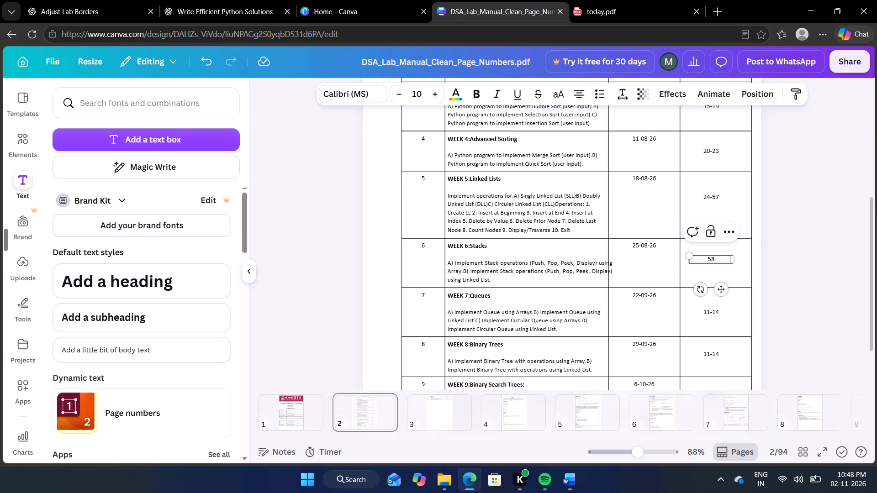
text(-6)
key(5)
Set the index page ranges for Week 7: Queues to 66-73 and Week 8: Binary Trees to 74-79.
double_click(717, 314)
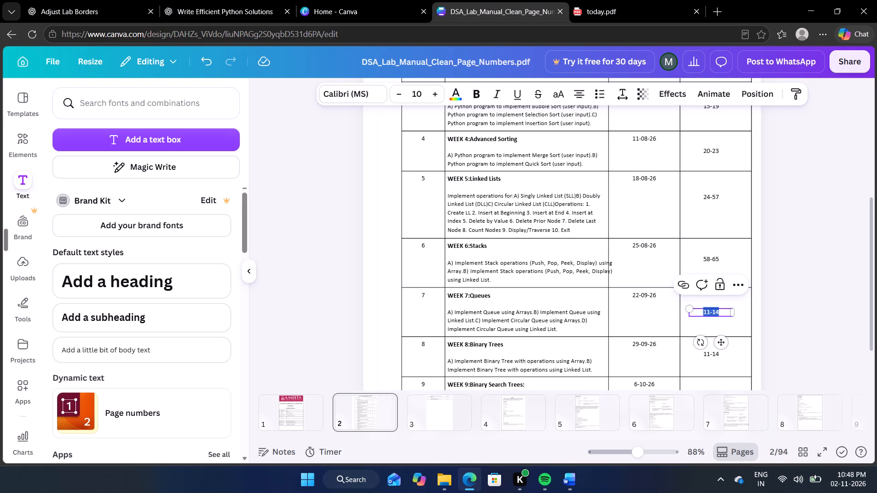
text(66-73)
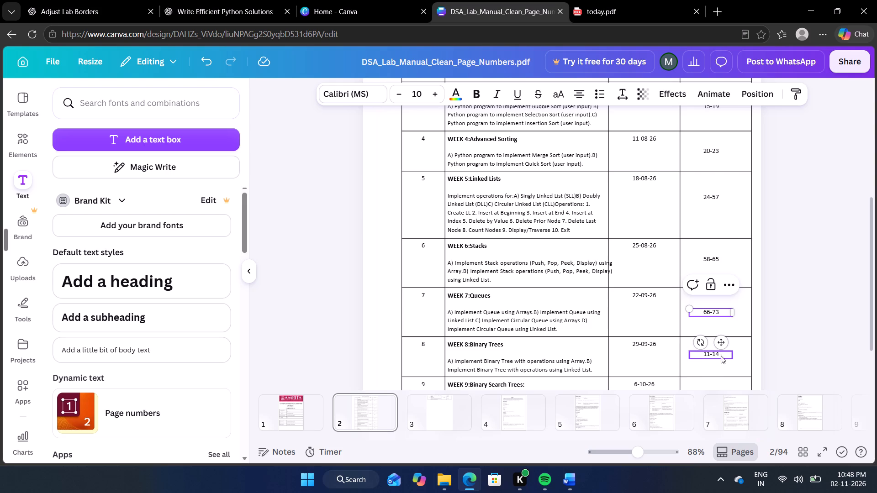
double_click(712, 357)
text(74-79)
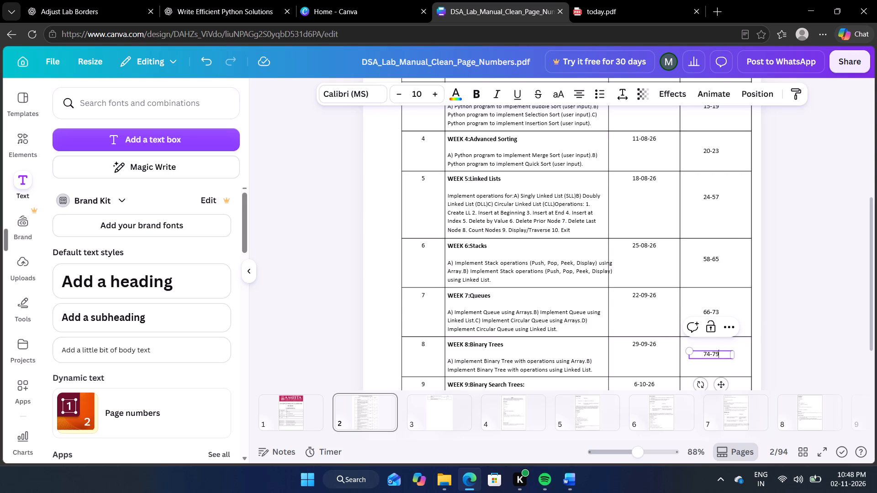
Set the index page ranges for Week 9: Binary Search Trees to 80-86 and Week 10: AVL Tree to 87-91.
scroll(751, 308, down, 1)
double_click(706, 333)
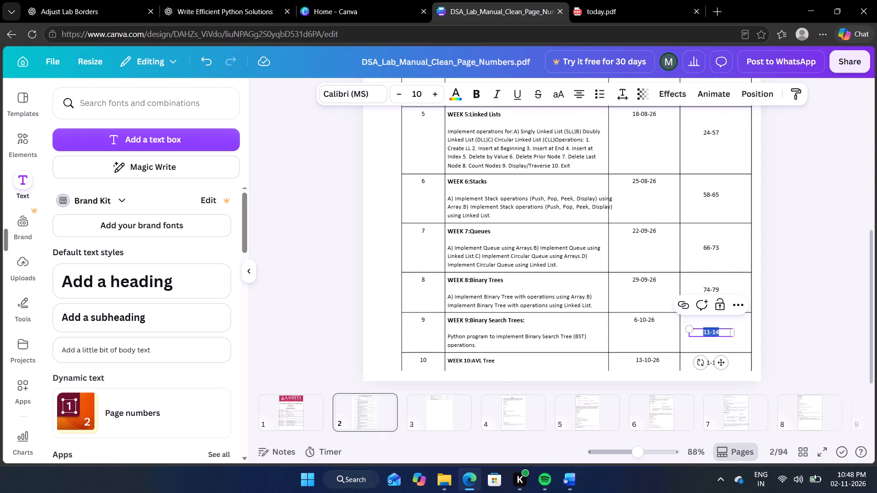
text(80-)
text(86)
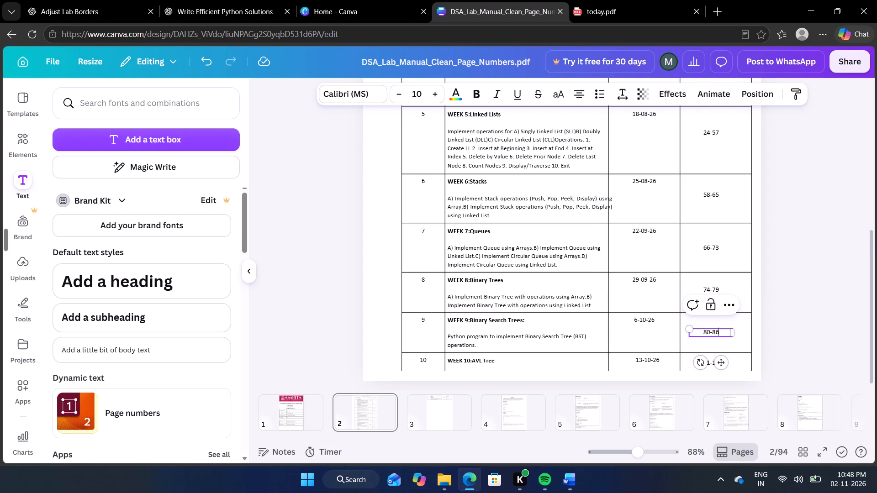
click(781, 354)
double_click(714, 363)
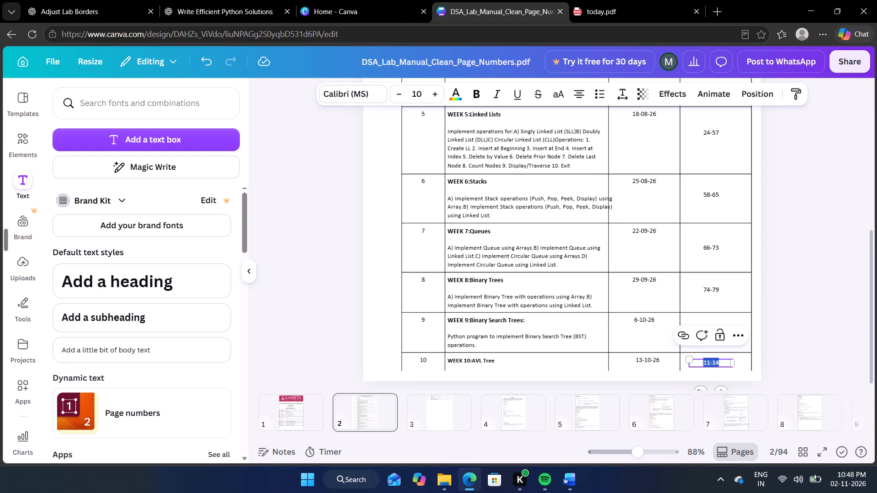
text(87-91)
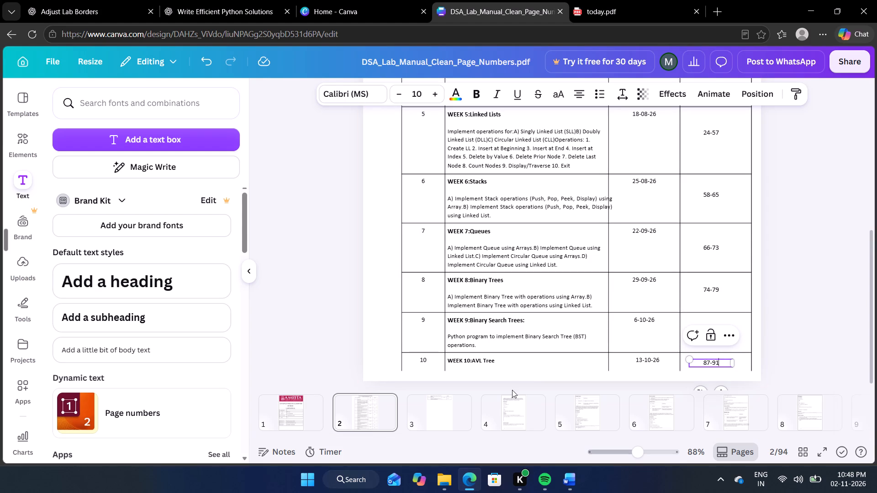
On page 3, delete the "87-91", "89-93" and "Not included" texts from the index table's page number column.
click(438, 401)
scroll(602, 166, up, 5)
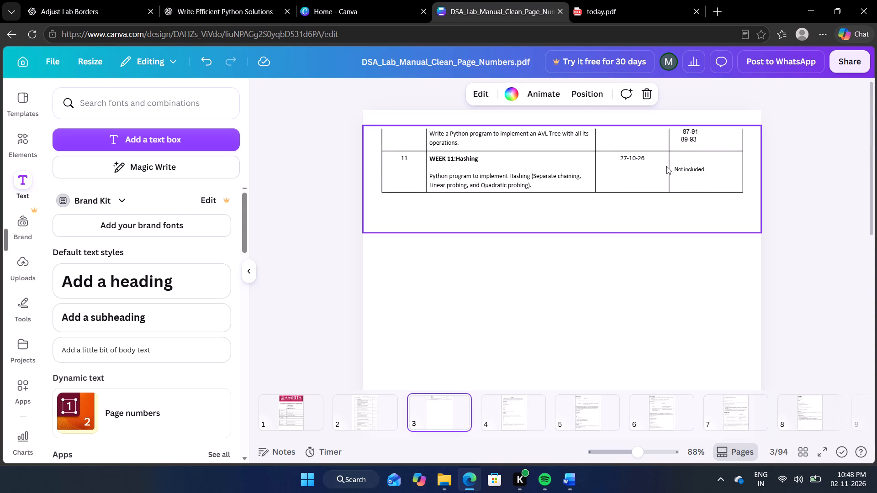
click(694, 136)
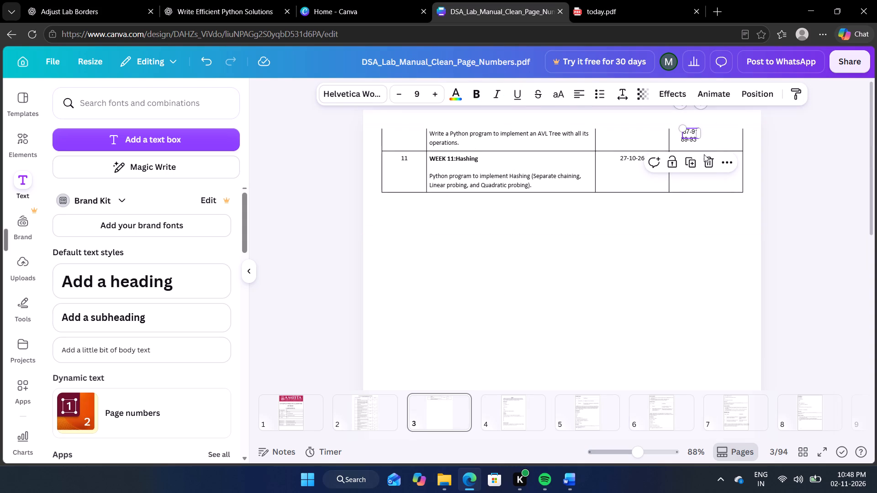
click(708, 160)
click(690, 141)
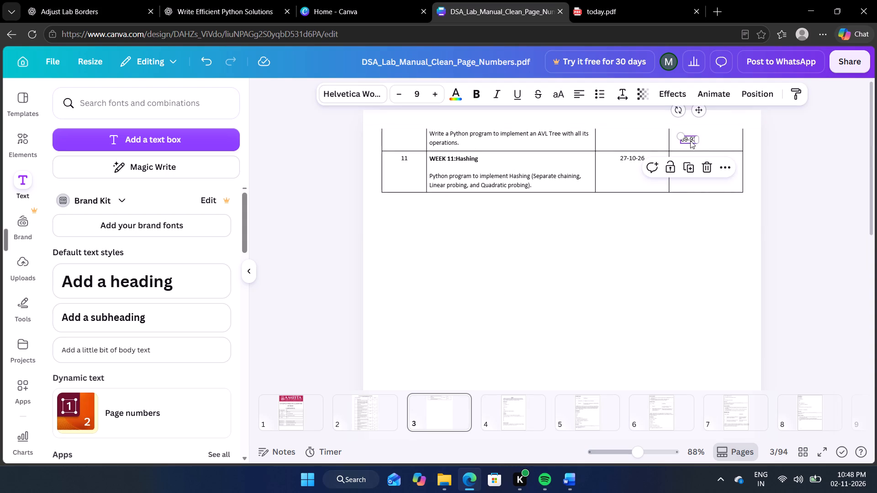
click(706, 164)
click(699, 168)
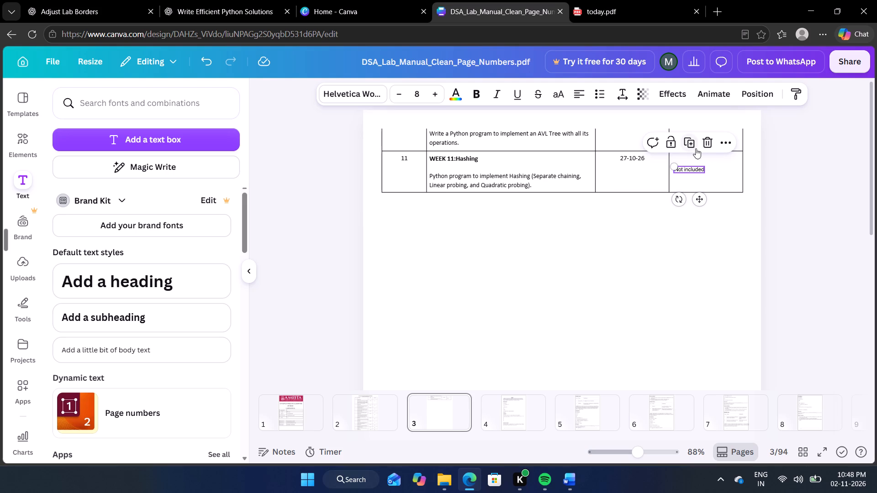
click(709, 145)
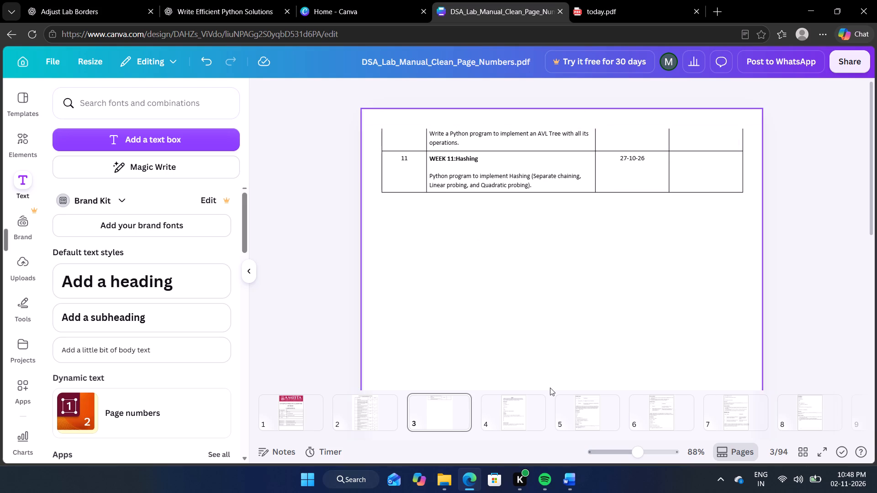
Duplicate the Week 2: Searching page range text on page 2 and place the copy in page 3's Week 11: Hashing page number cell.
click(374, 414)
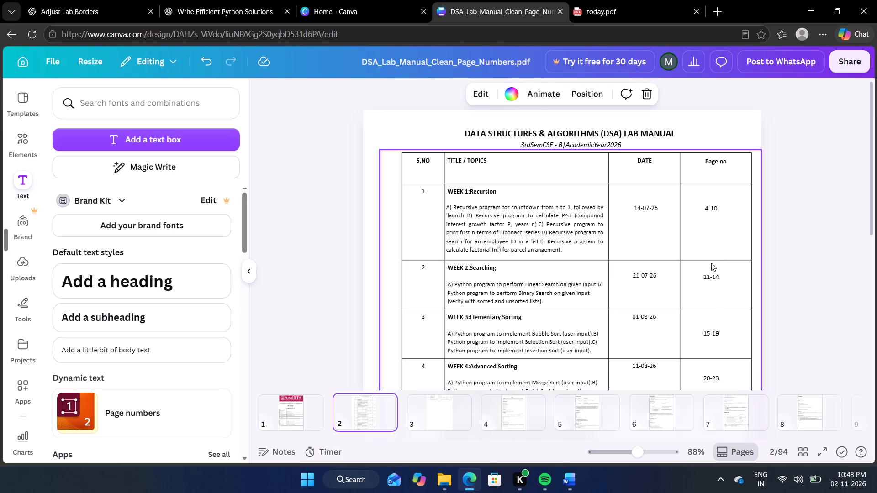
click(706, 273)
click(710, 248)
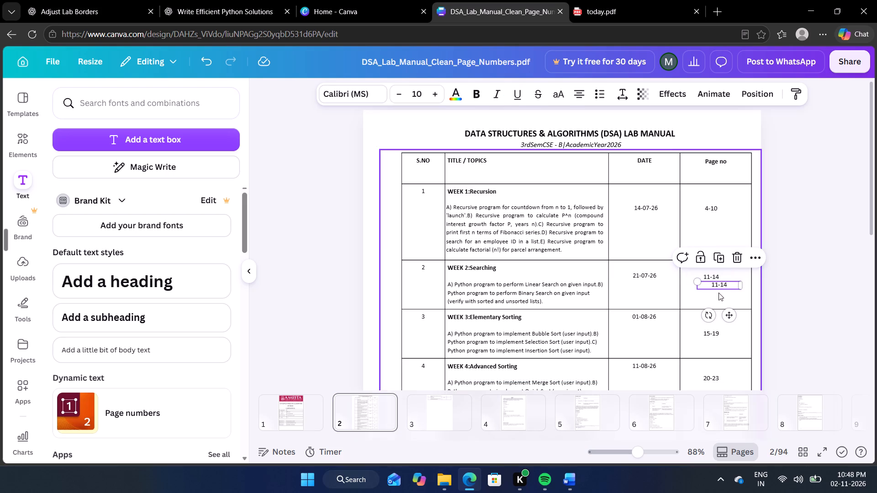
drag(720, 285, 445, 407)
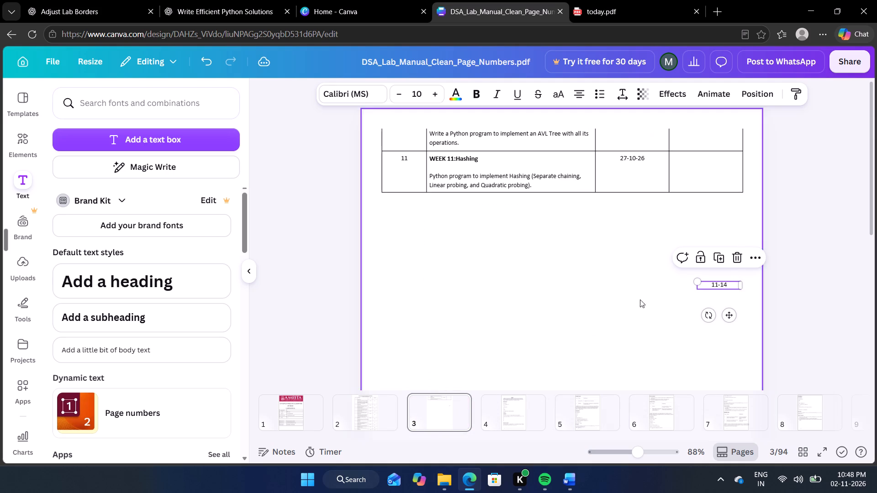
scroll(750, 264, up, 2)
scroll(597, 190, up, 2)
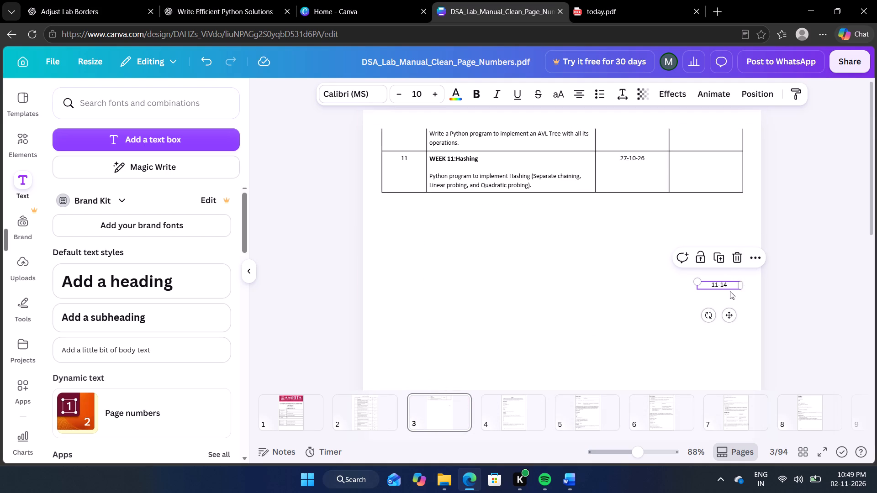
drag(721, 285, 705, 167)
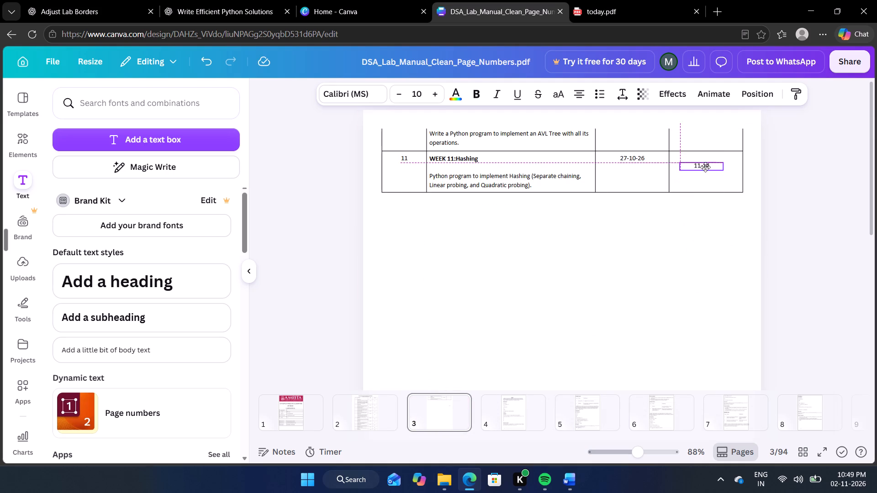
drag(705, 167, 705, 168)
Set the page range text in the Week 11: Hashing row to 92-94.
double_click(708, 165)
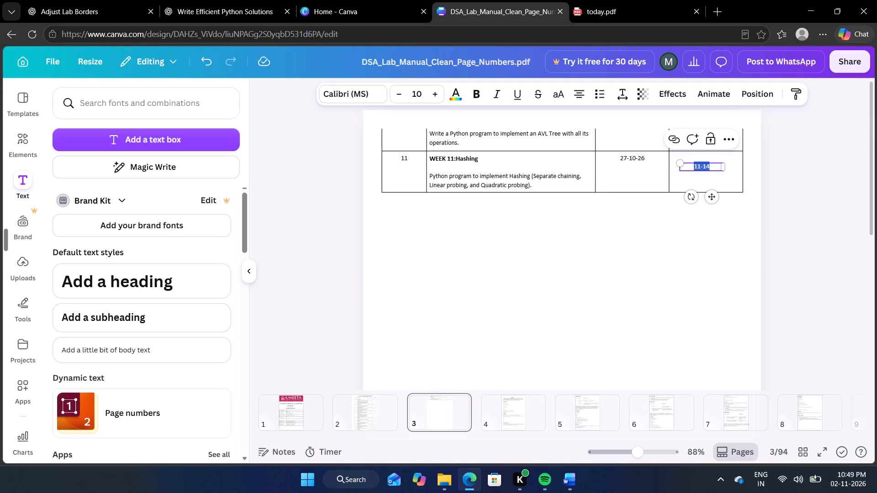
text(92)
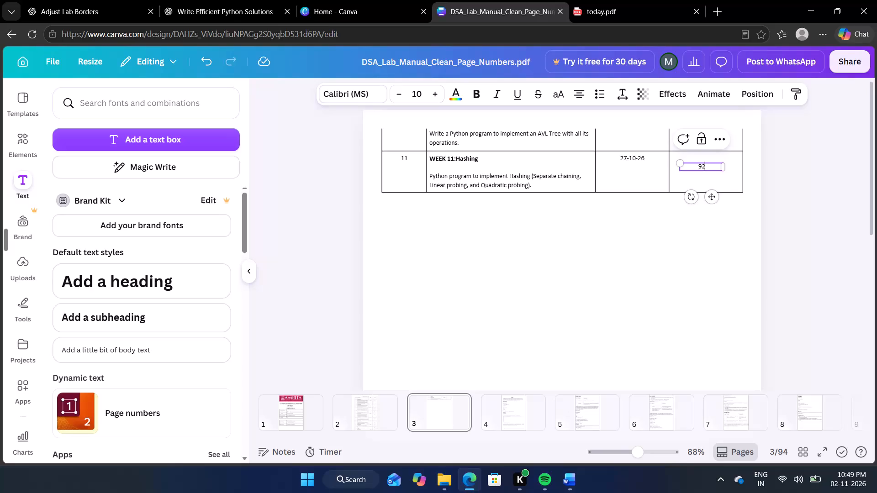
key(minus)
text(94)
click(758, 255)
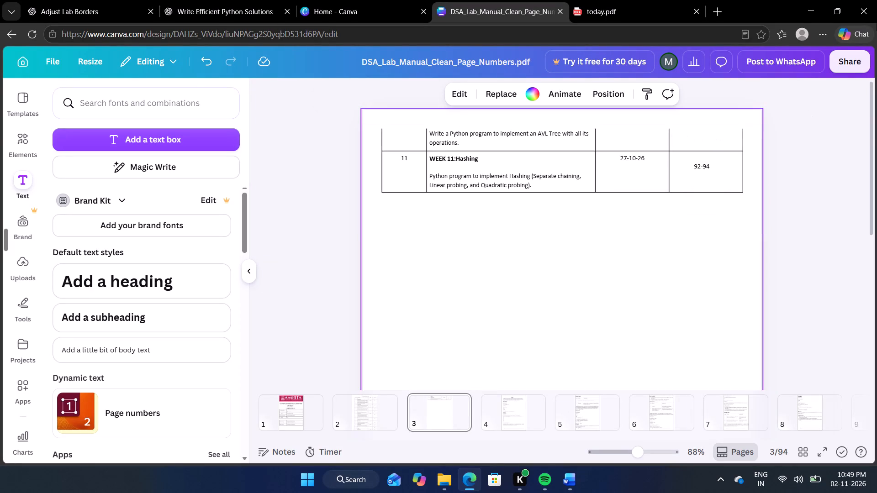
Download all pages of the design as a PDF with the Digital preset.
click(853, 63)
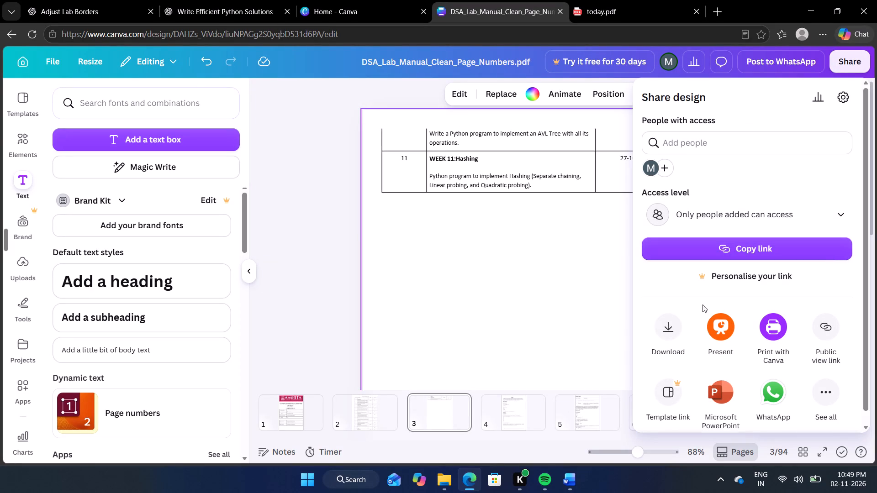
click(678, 325)
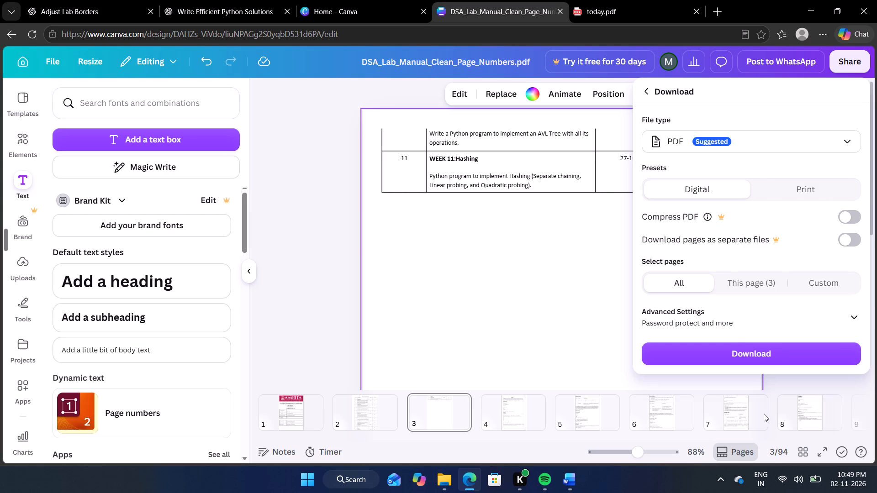
click(771, 358)
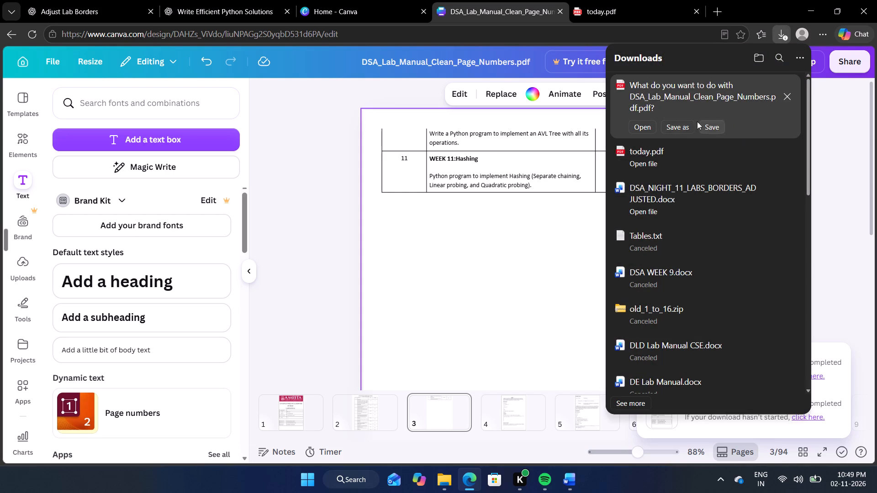
Save the exported PDF in the Downloads folder, using the student roll number as the file name.
click(684, 125)
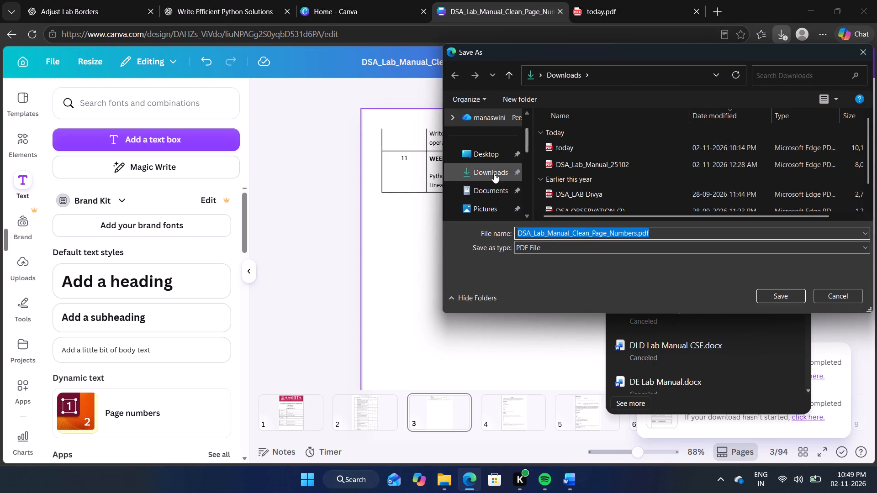
click(494, 173)
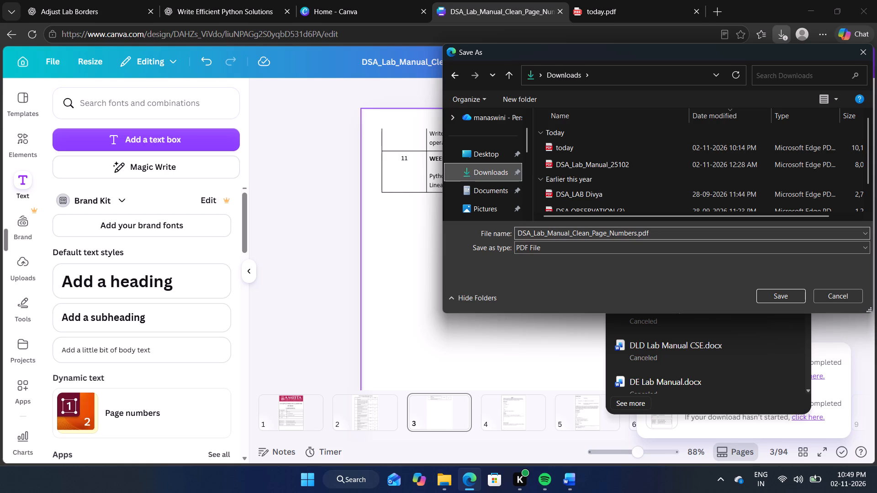
double_click(652, 233)
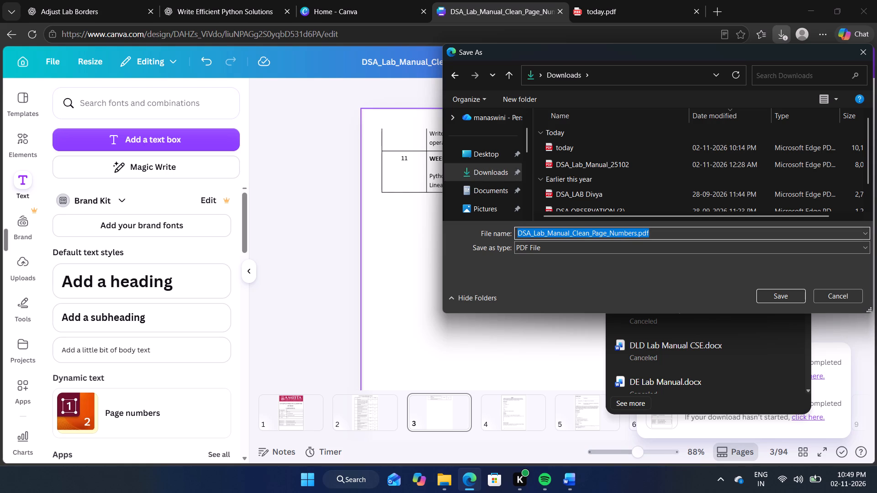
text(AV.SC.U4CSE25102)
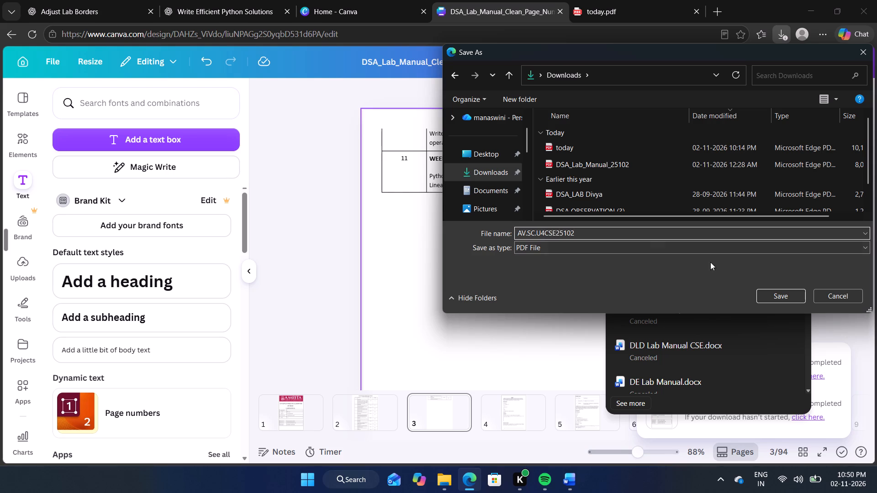
click(793, 299)
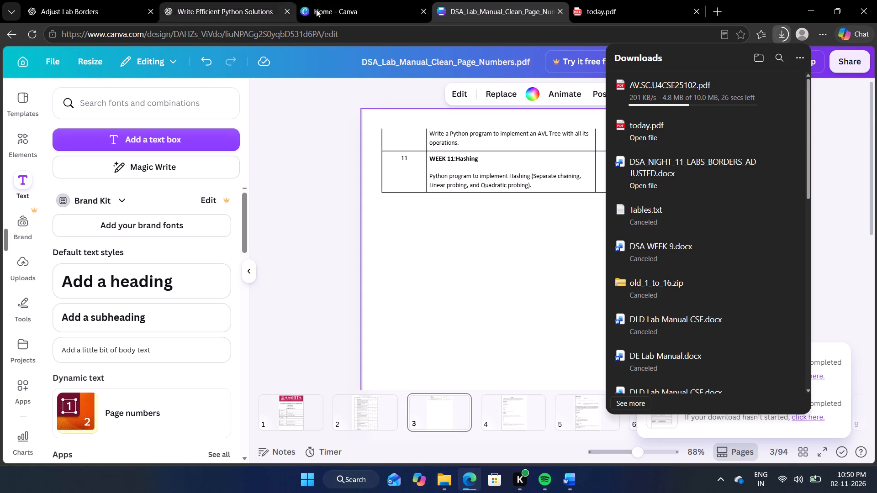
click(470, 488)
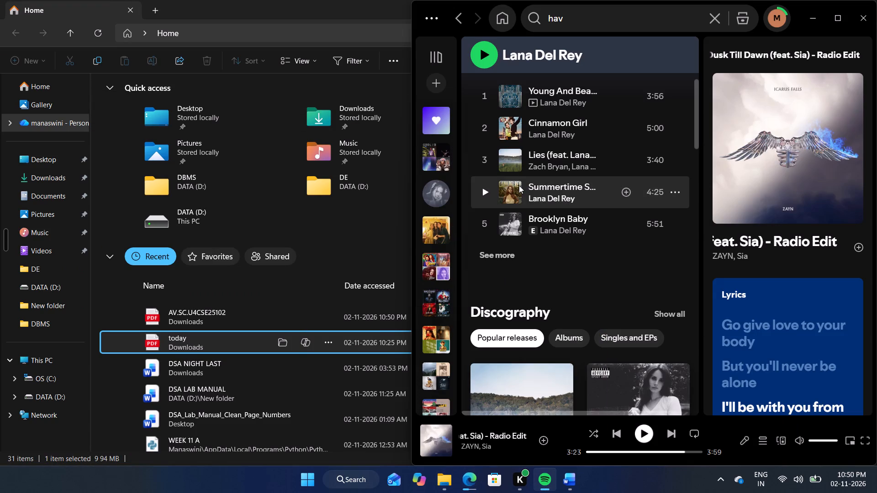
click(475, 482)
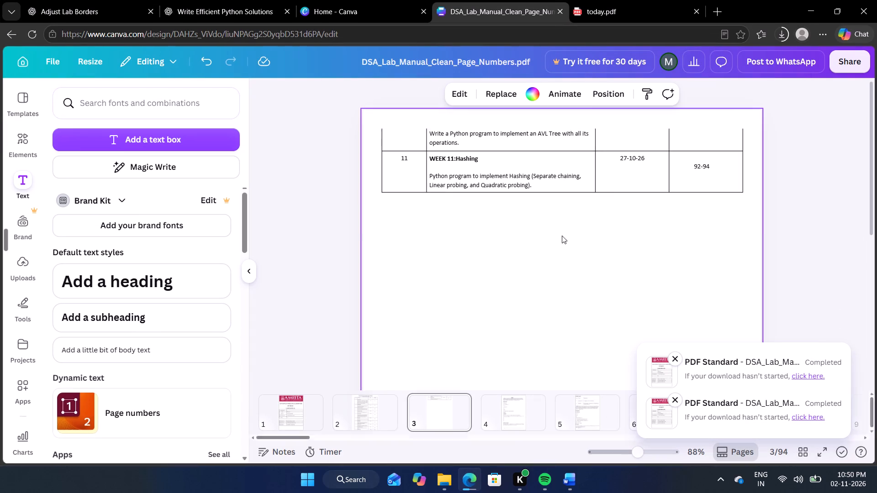
Open a new browser tab alongside the lab manual design.
click(720, 16)
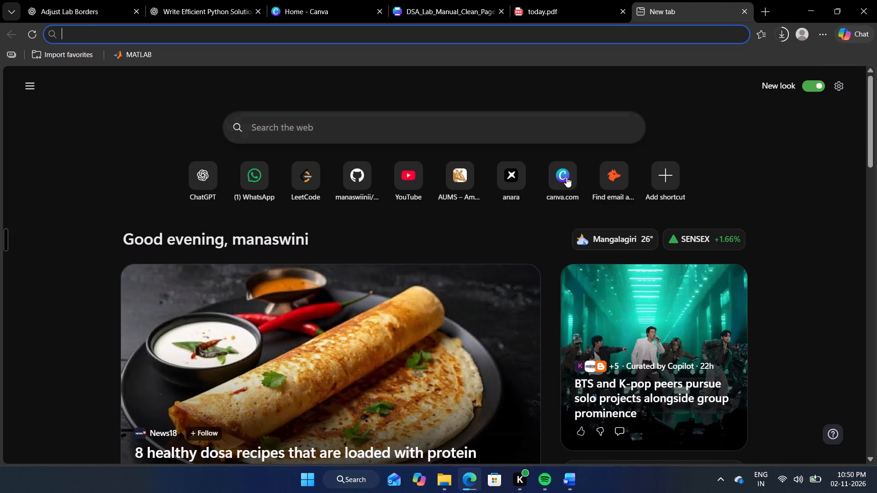
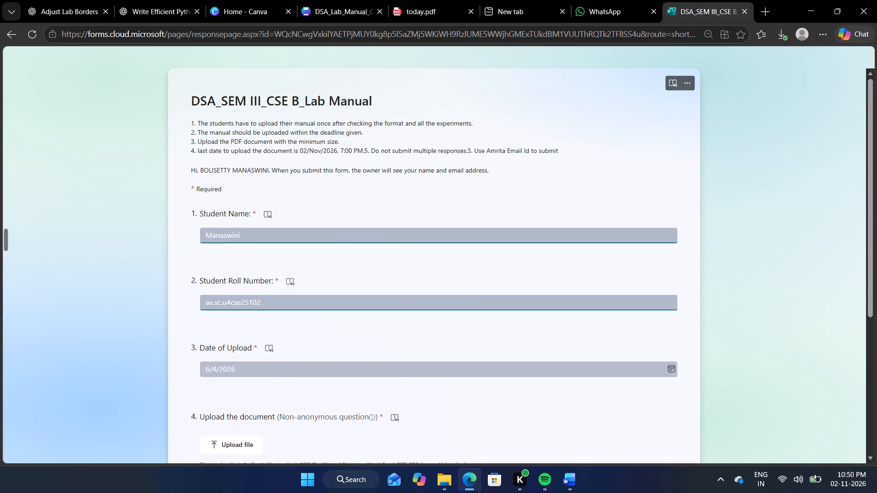
Add the initial B and a space before the first name in the form's Student Name answer.
click(202, 236)
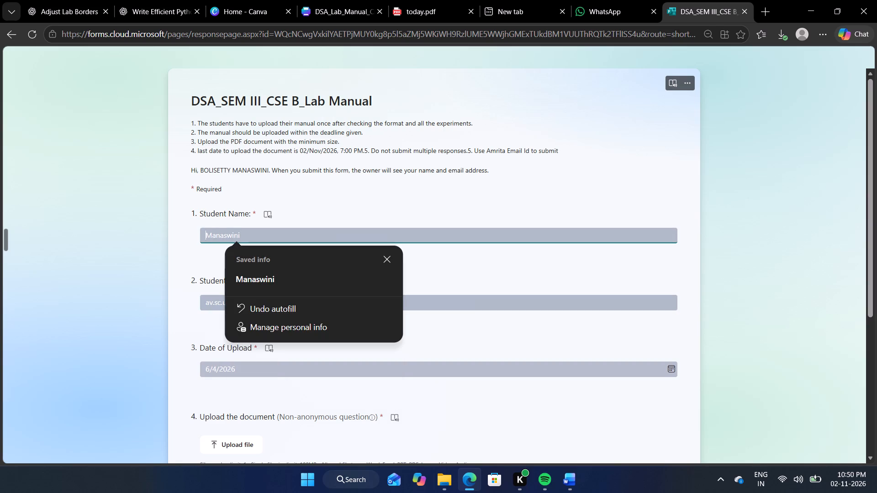
text(B)
key(space)
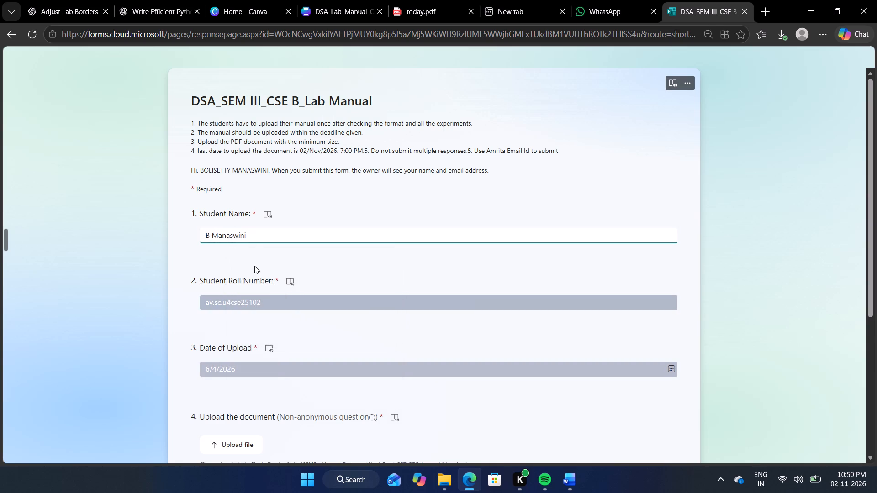
Replace the Date of Upload answer with 11/2/2026.
scroll(254, 266, down, 1)
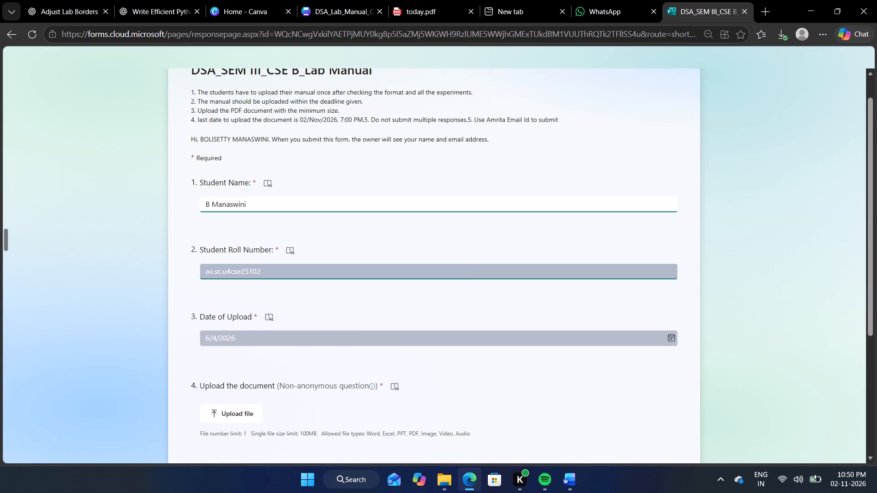
scroll(266, 271, down, 1)
click(218, 283)
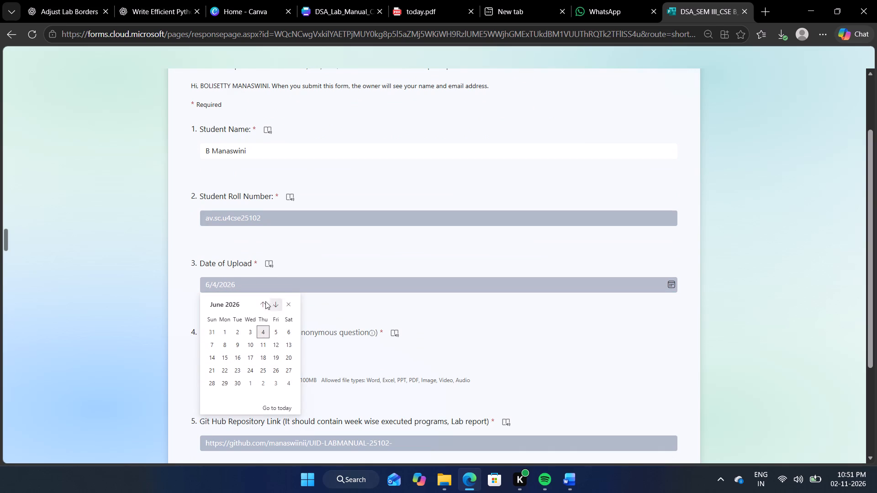
click(211, 288)
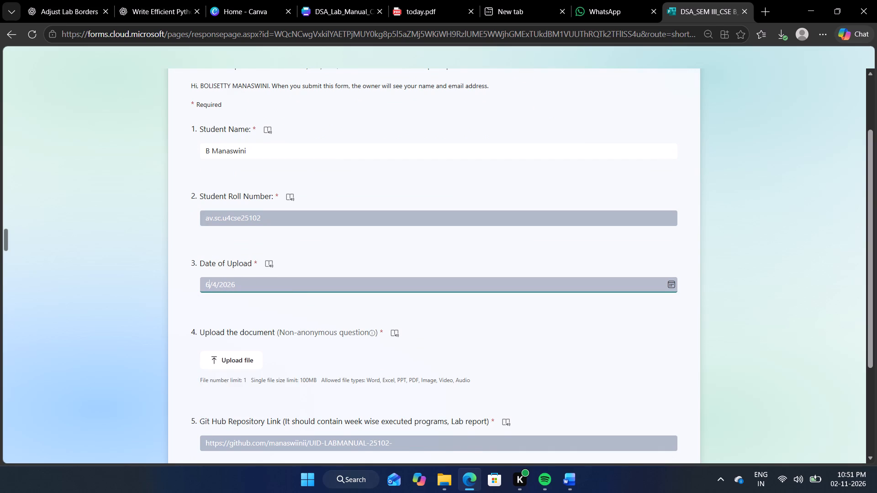
key(BackSpace)
text(11)
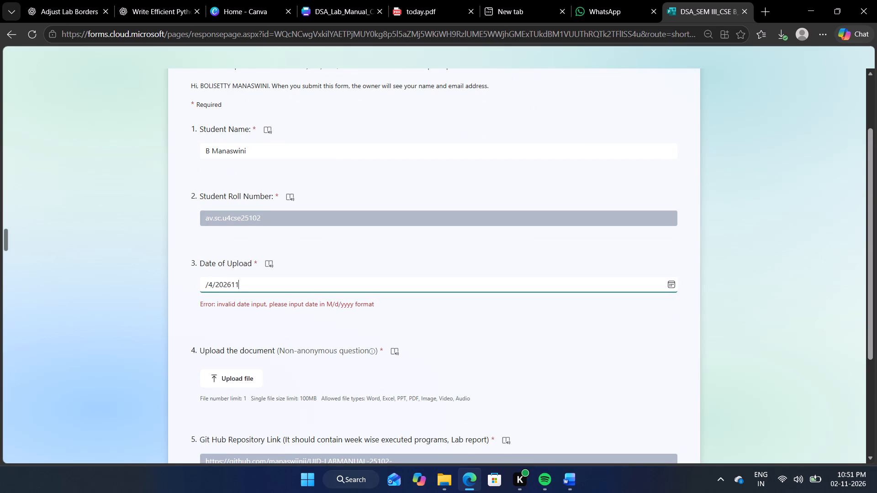
key(BackSpace)
key(BackSpace)
key(BackSpace)
key(BackSpace)
key(BackSpace)
key(BackSpace)
key(BackSpace)
key(BackSpace)
key(BackSpace)
key(BackSpace)
key(BackSpace)
key(BackSpace)
key(BackSpace)
key(BackSpace)
key(BackSpace)
key(BackSpace)
key(BackSpace)
key(BackSpace)
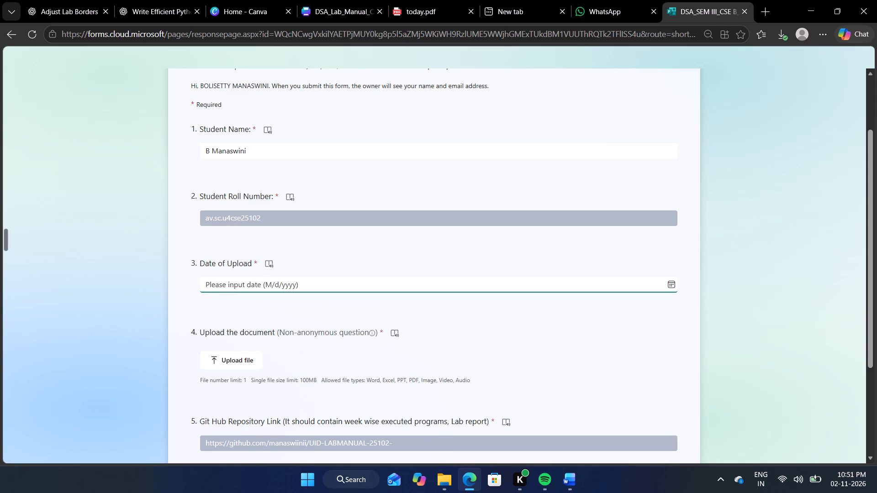
text(11)
key(slash)
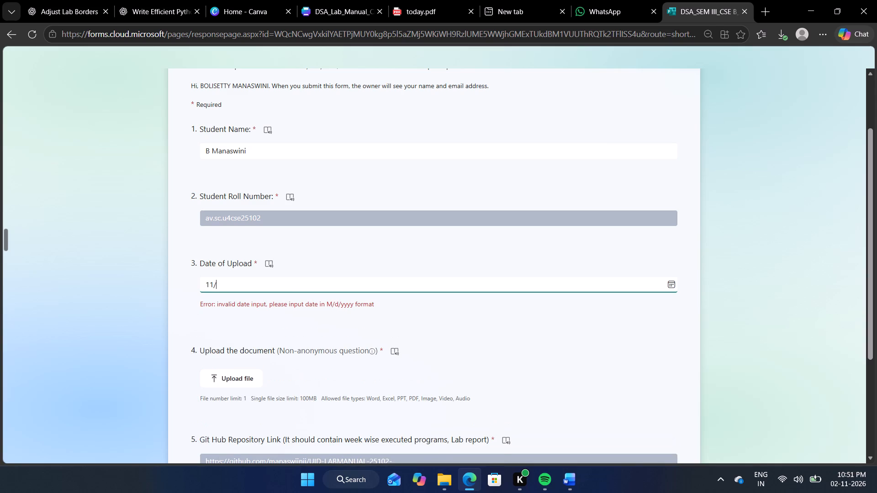
key(BackSpace)
key(BackSpace)
key(BackSpace)
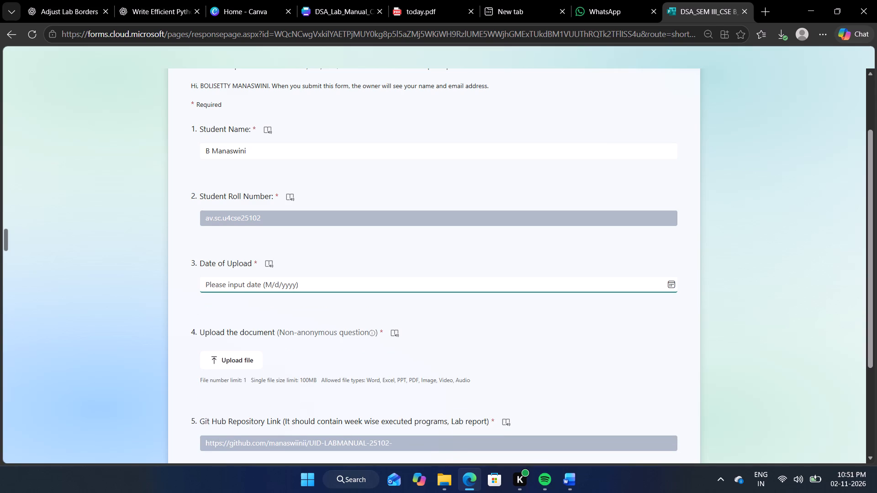
text(11)
key(slash)
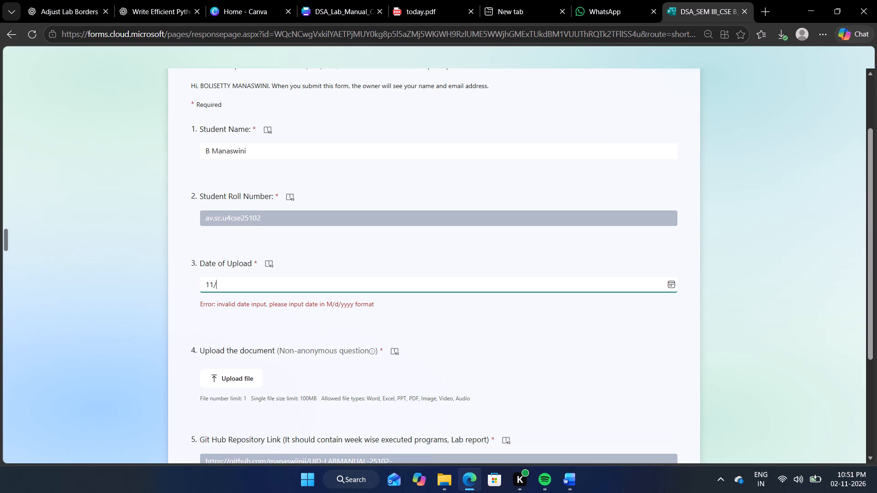
text(2/)
text(2026)
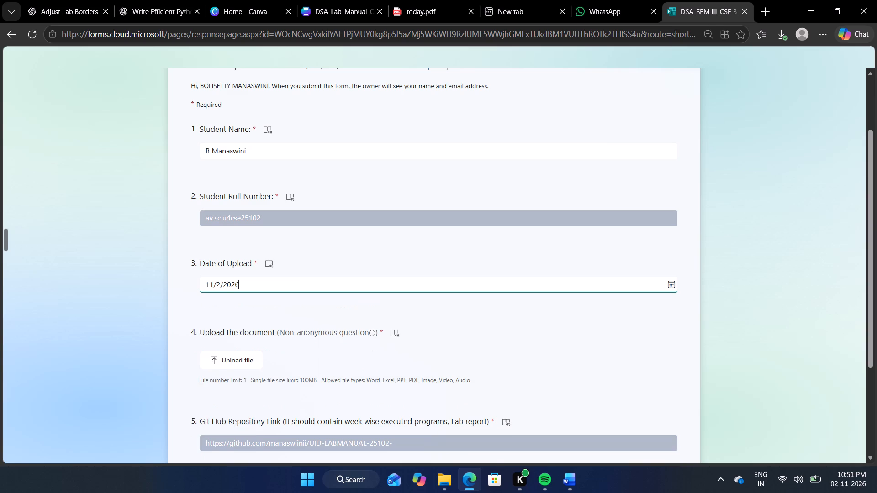
Attach the PDF named with the student roll number from the Downloads folder to the Upload the document question.
scroll(274, 345, down, 1)
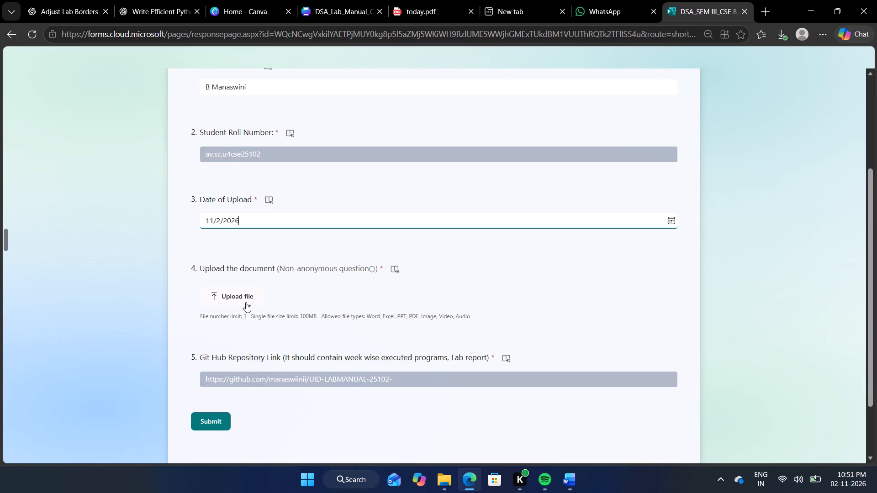
click(241, 298)
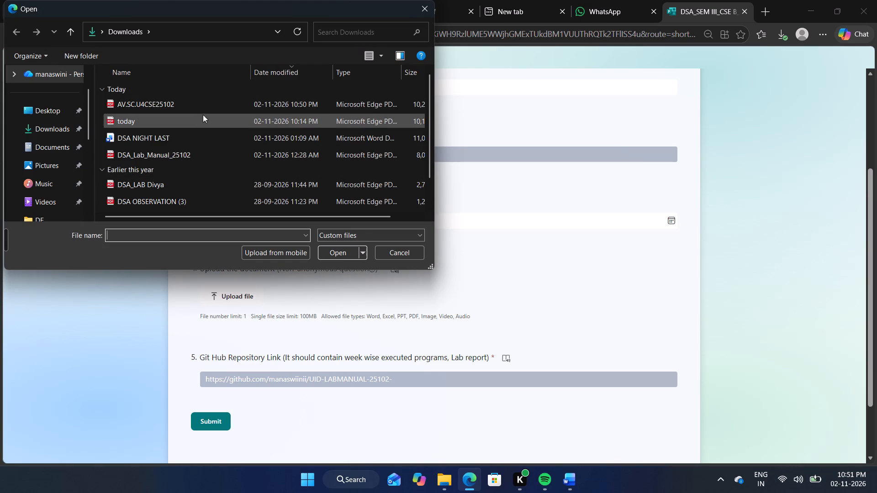
click(217, 108)
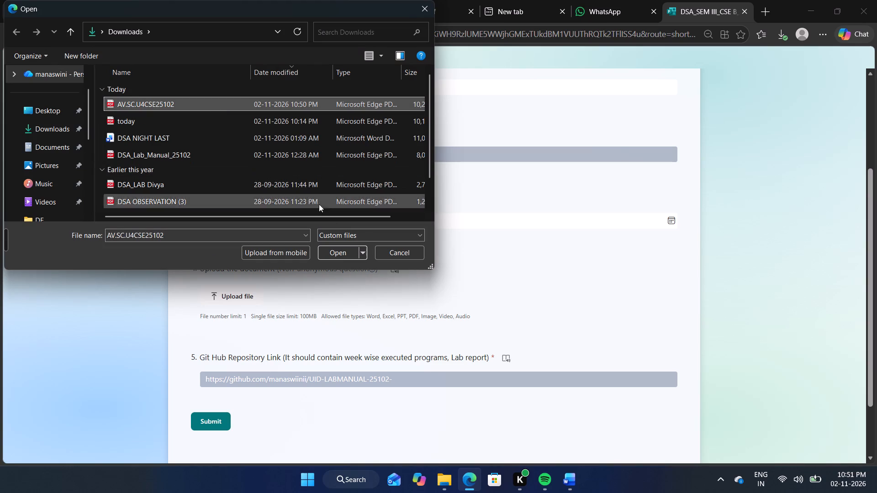
click(333, 248)
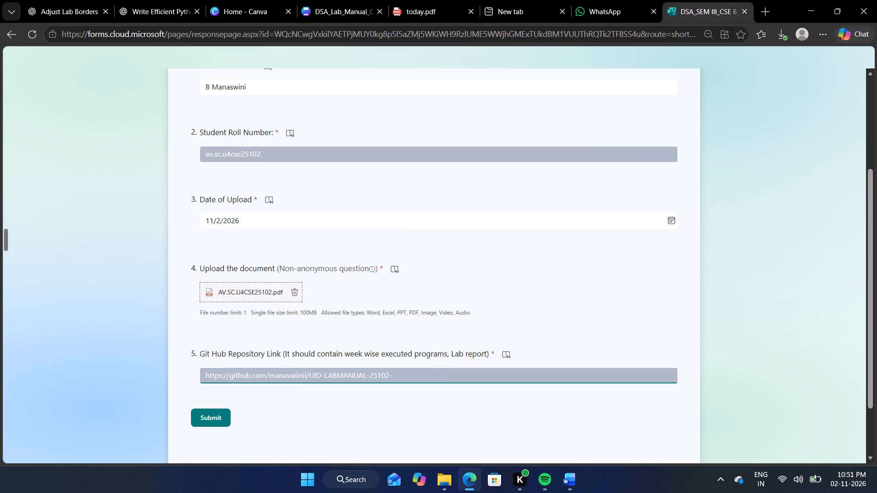
Replace the Git Hub Repository Link answer with the web address copied from the DSA repository on GitHub.
drag(403, 377, 136, 368)
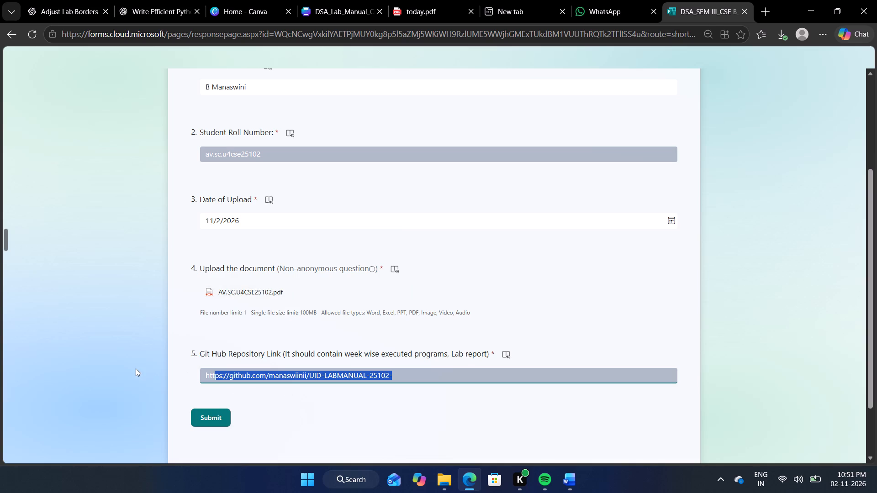
key(BackSpace)
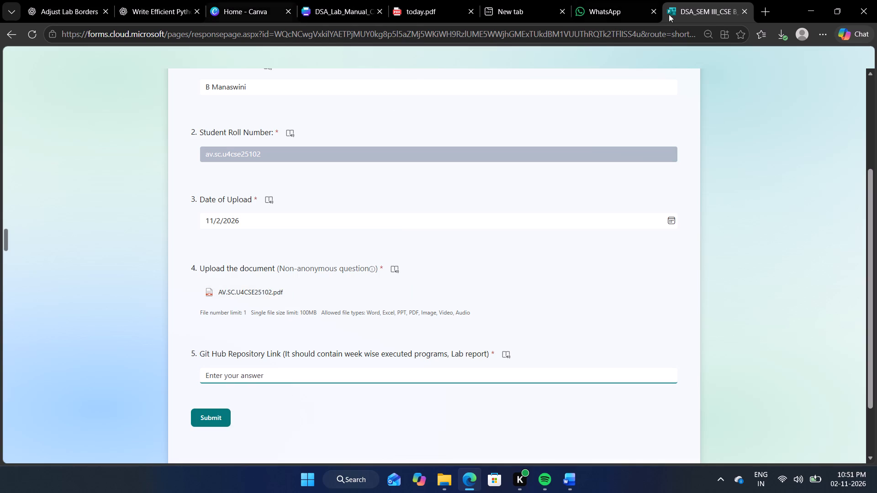
click(763, 5)
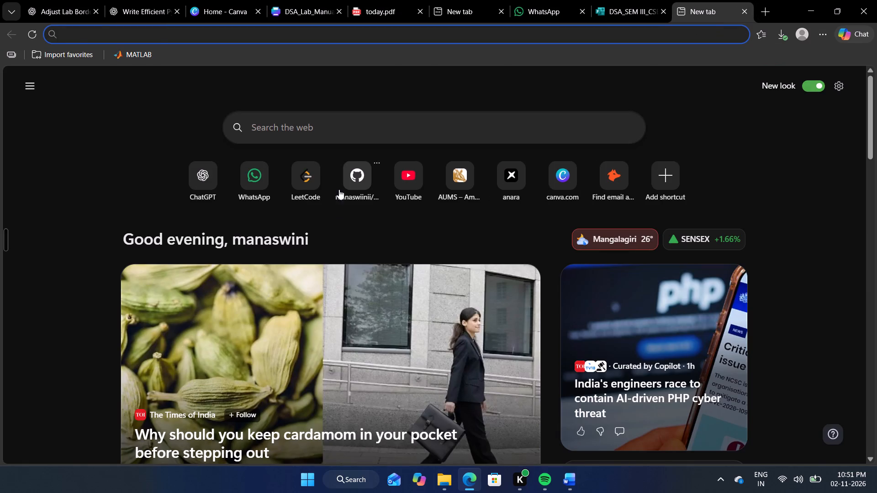
click(354, 176)
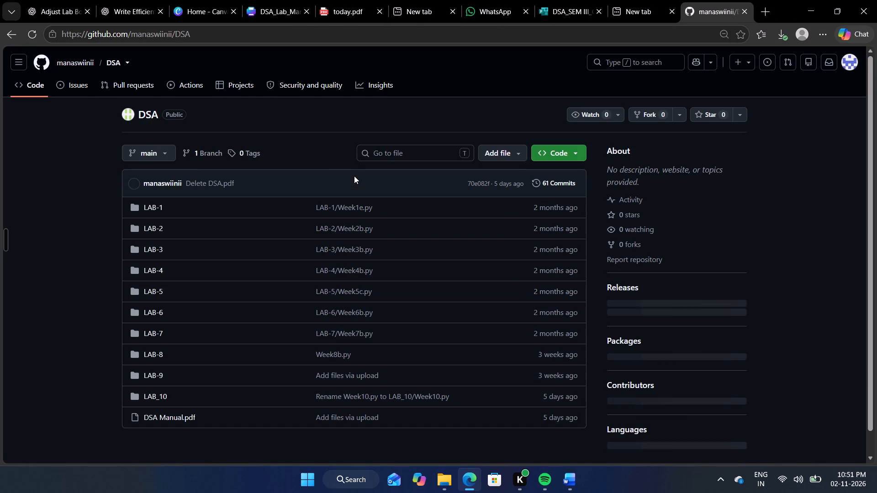
click(245, 40)
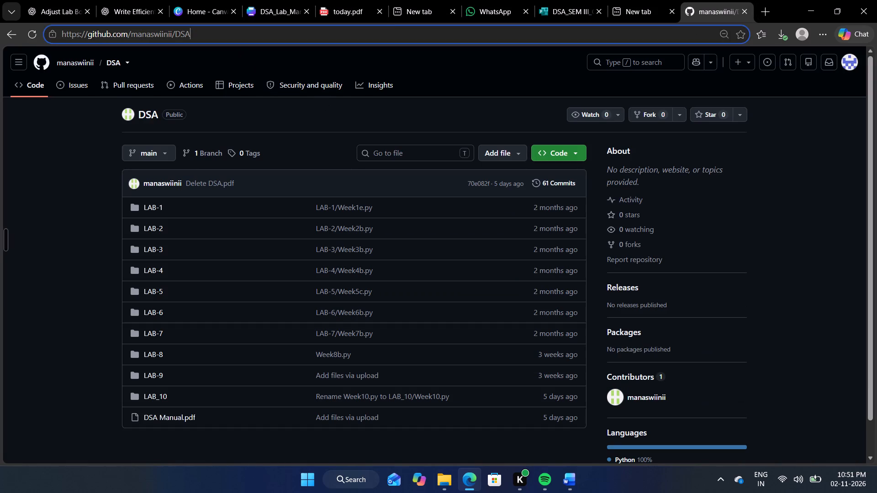
key(ctrl+a)
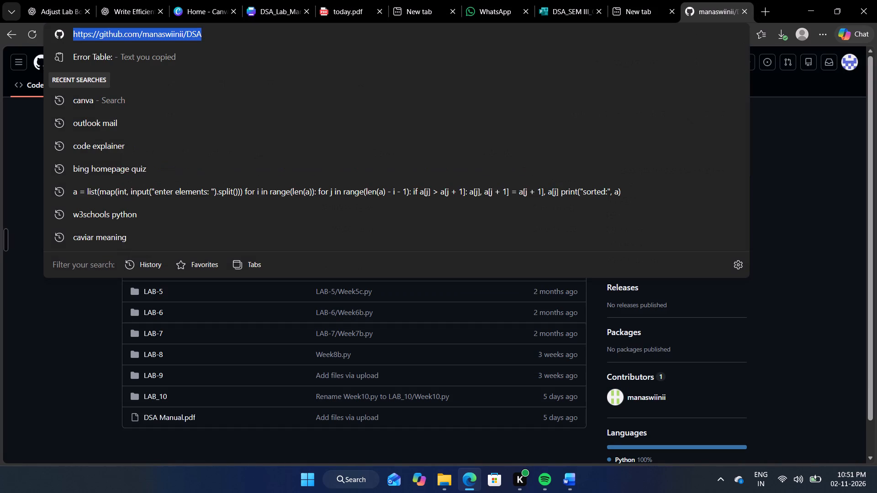
key(ctrl+c)
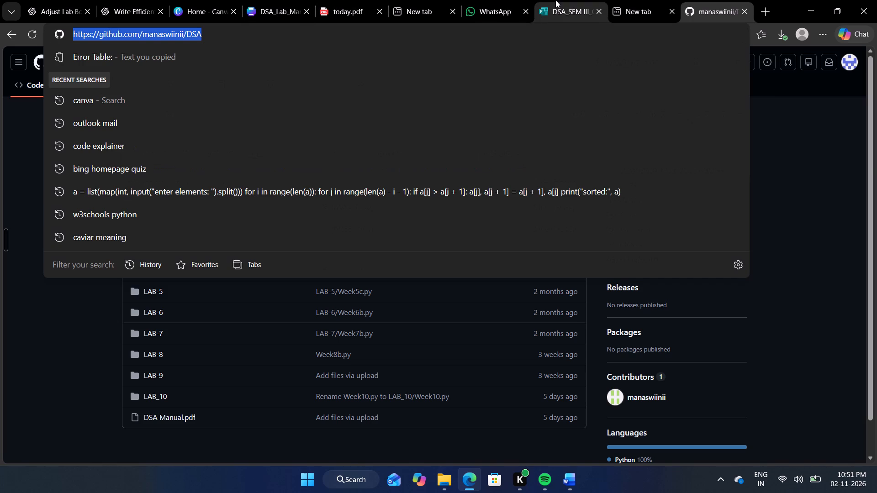
click(555, 0)
click(310, 381)
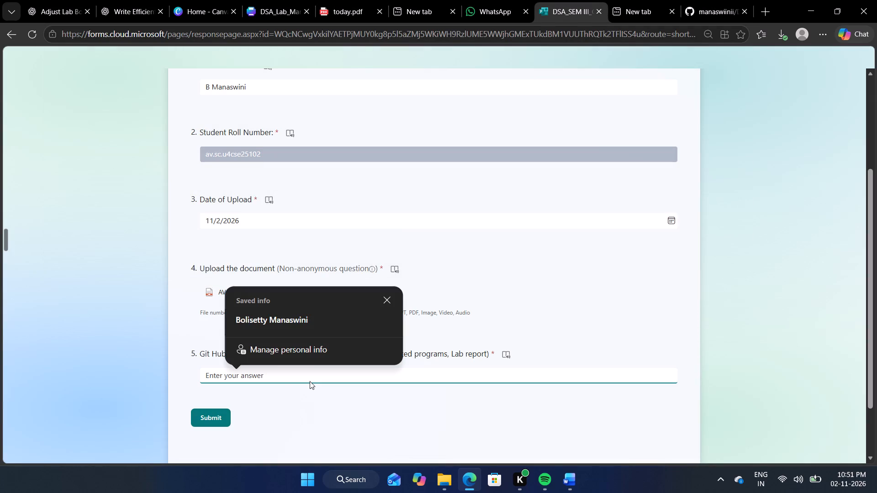
click(289, 379)
key(ctrl+v)
Submit the DSA lab manual form and save the response to the Microsoft Forms account.
click(213, 422)
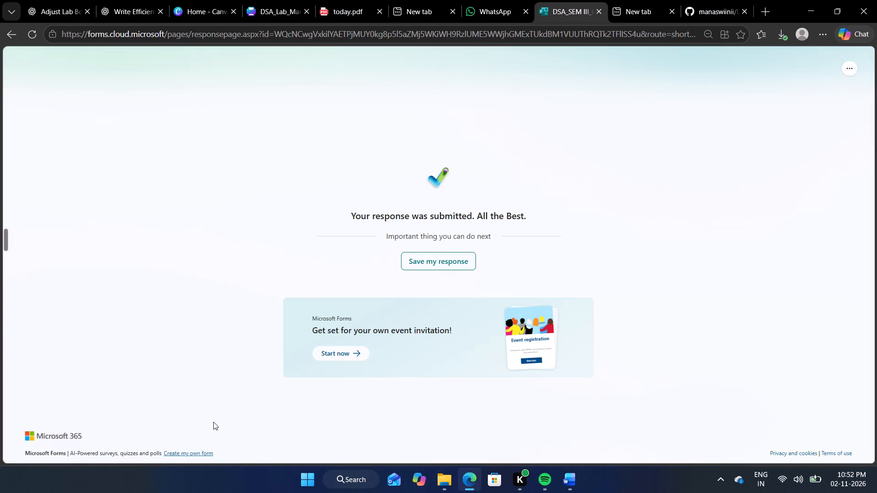
click(445, 259)
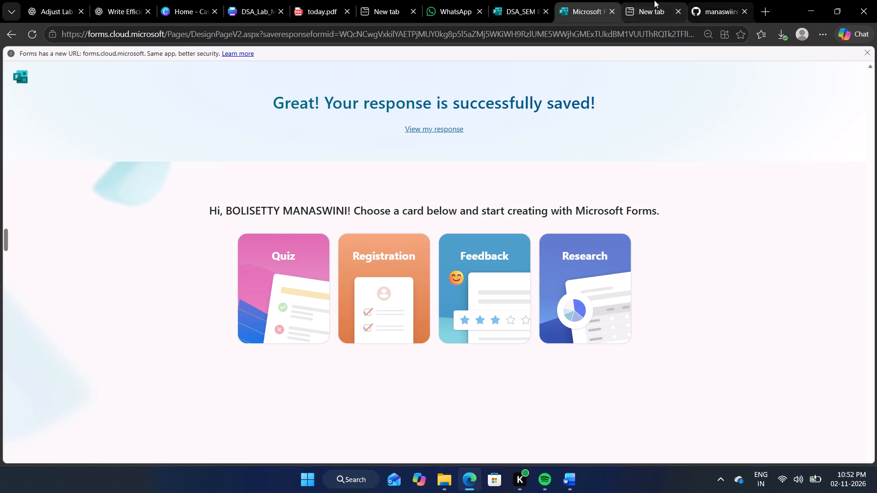
Close the saved-response page, the submitted form and the blank page, leaving the GitHub DSA repository open.
click(612, 11)
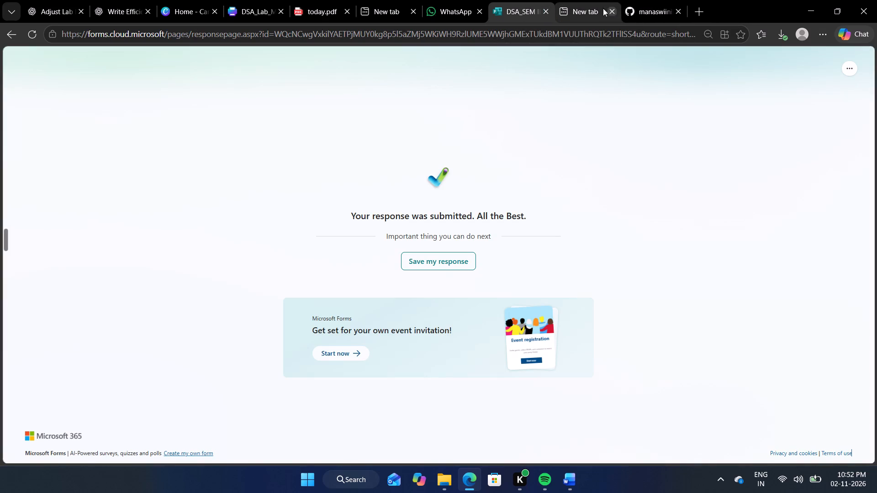
click(544, 10)
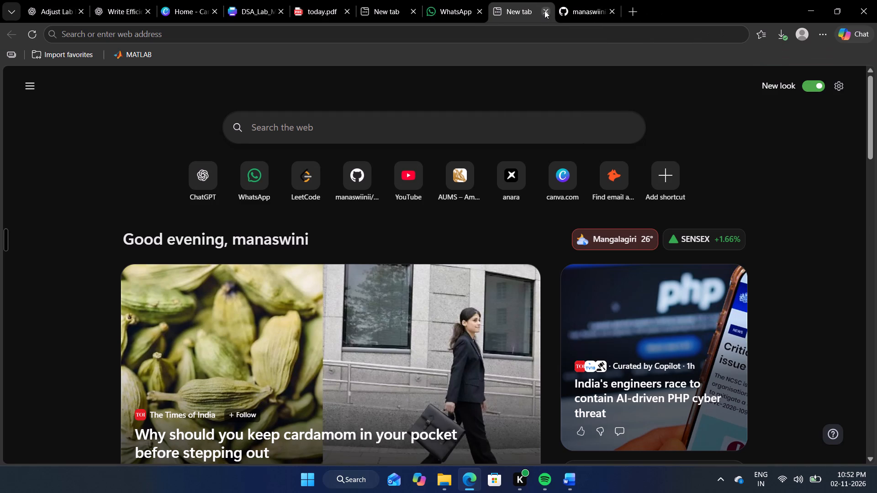
click(545, 13)
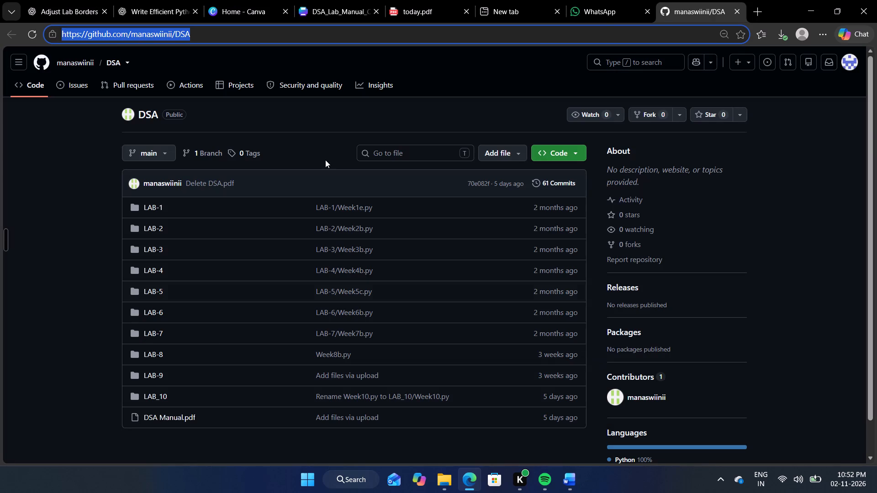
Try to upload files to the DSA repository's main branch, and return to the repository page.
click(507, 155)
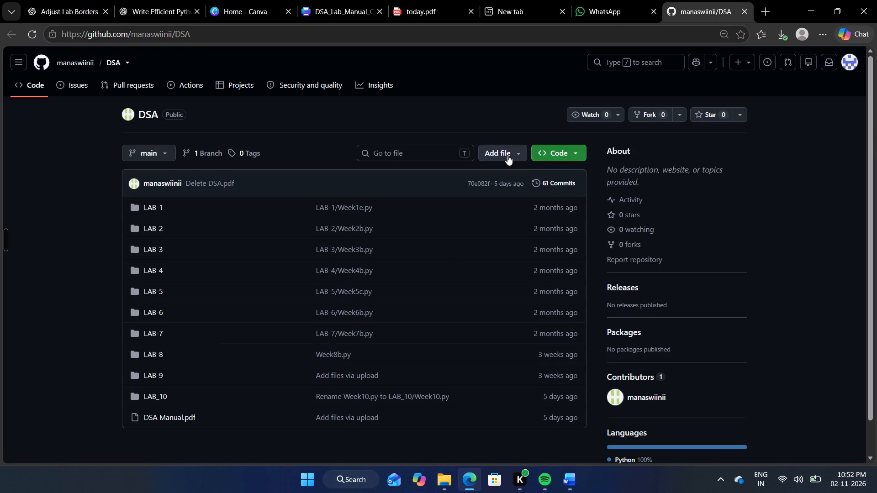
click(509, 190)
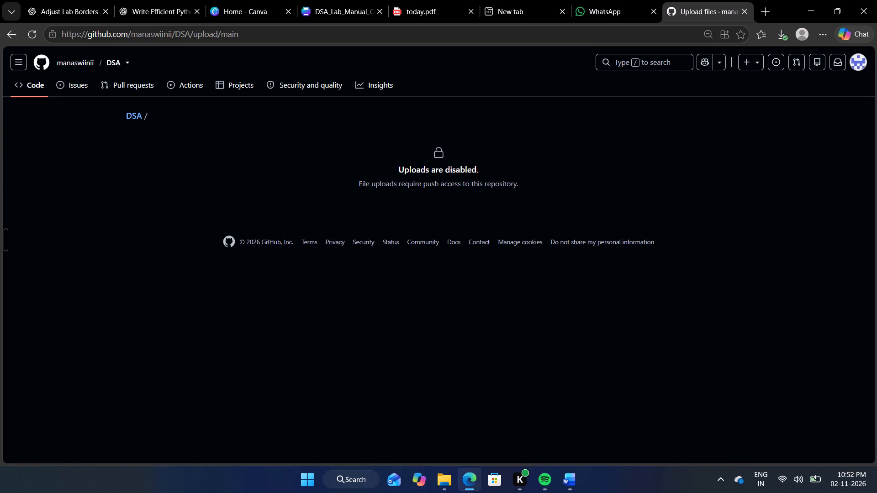